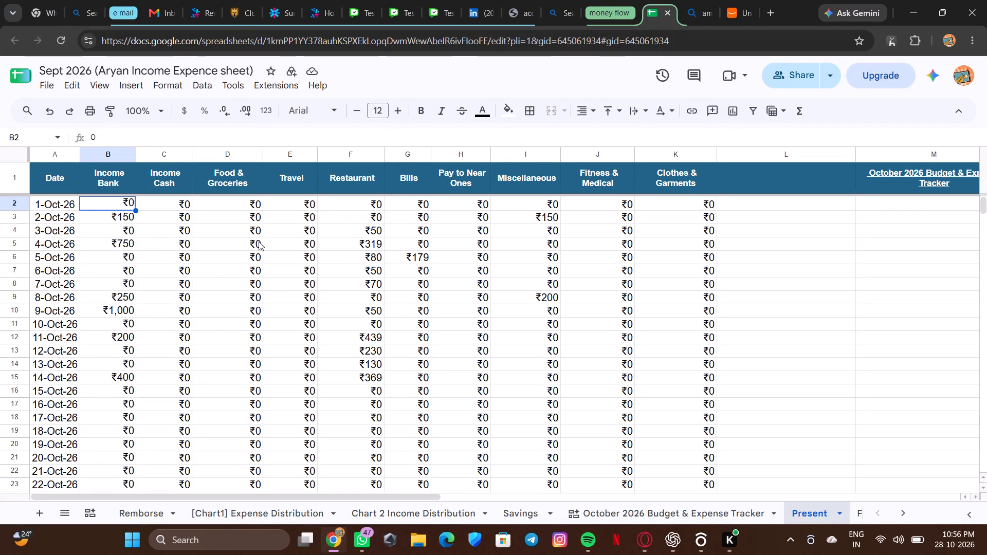
Examine the Income Bank entries in the Present sheet from 1-Oct-26 down to 14-Oct-26.
key("Down")
key("Down")
key("Down")
key("Down")
key("Down")
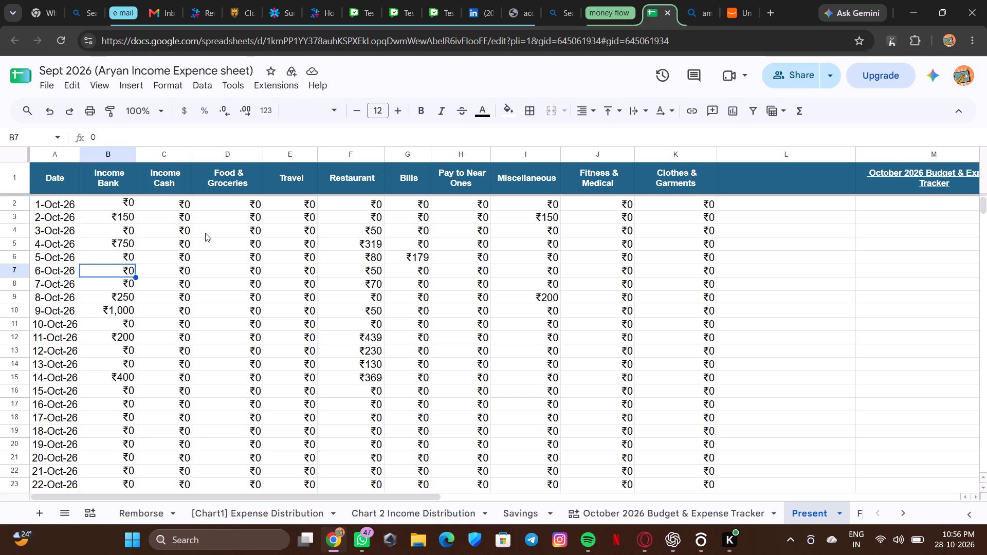
key("Down")
key("Down")
key("Down")
key("Down")
key("Down")
key("Down")
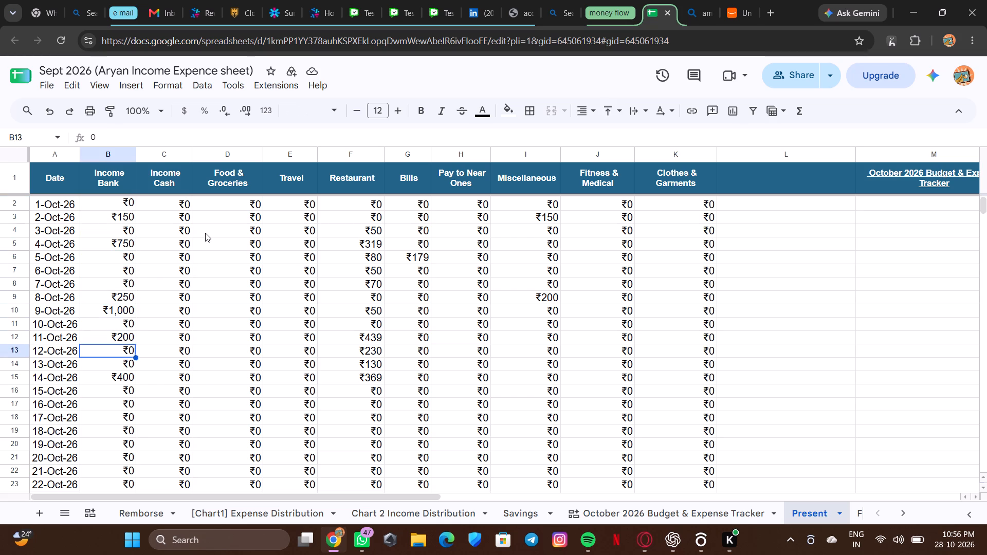
key("Down")
key("Down")
key("Down")
key("Up")
key("Up")
key("Down")
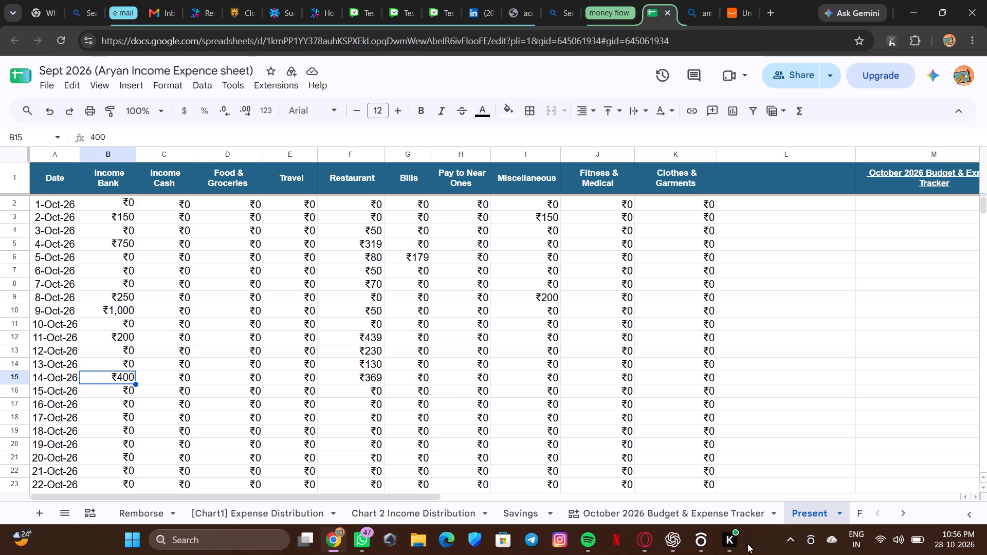
Switch to Spotify, play Oh Sahib - Original from the Liked Songs playlist, and return to the spreadsheet.
left_click(903, 539)
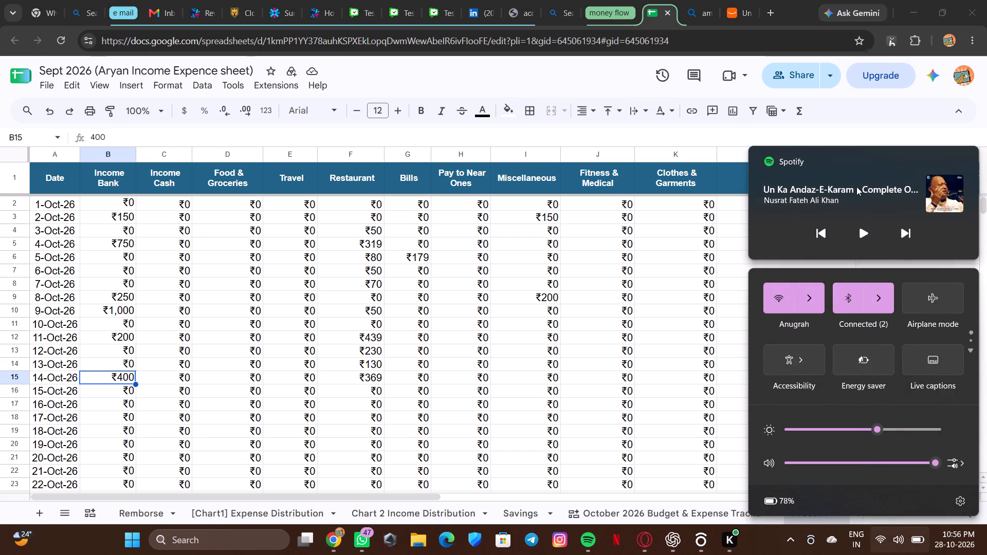
left_click(856, 187)
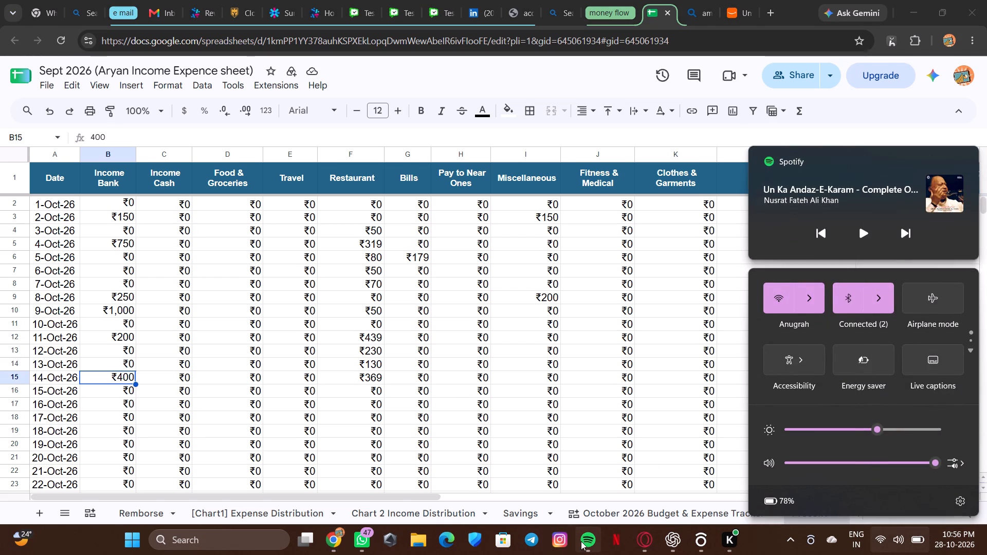
left_click(581, 541)
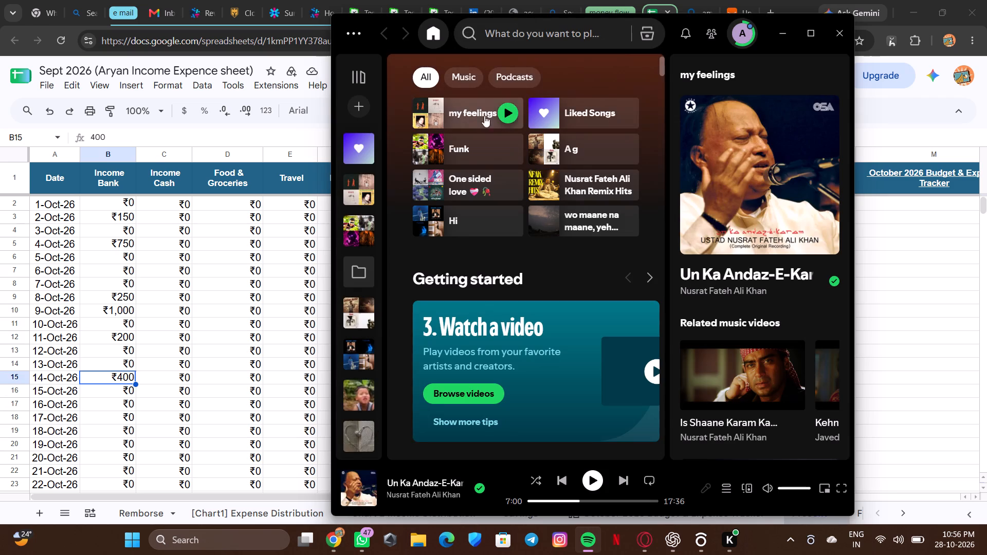
left_click(551, 110)
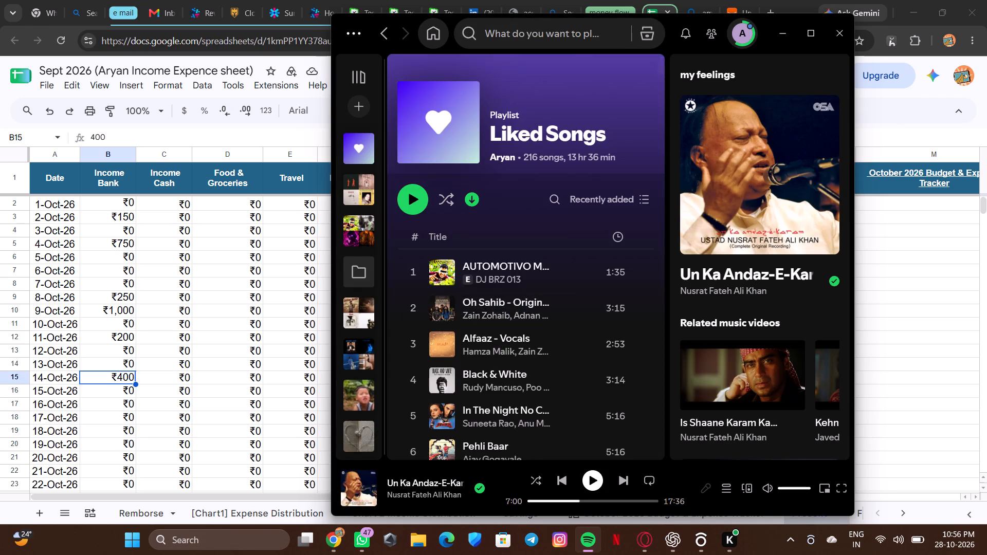
left_click(413, 344)
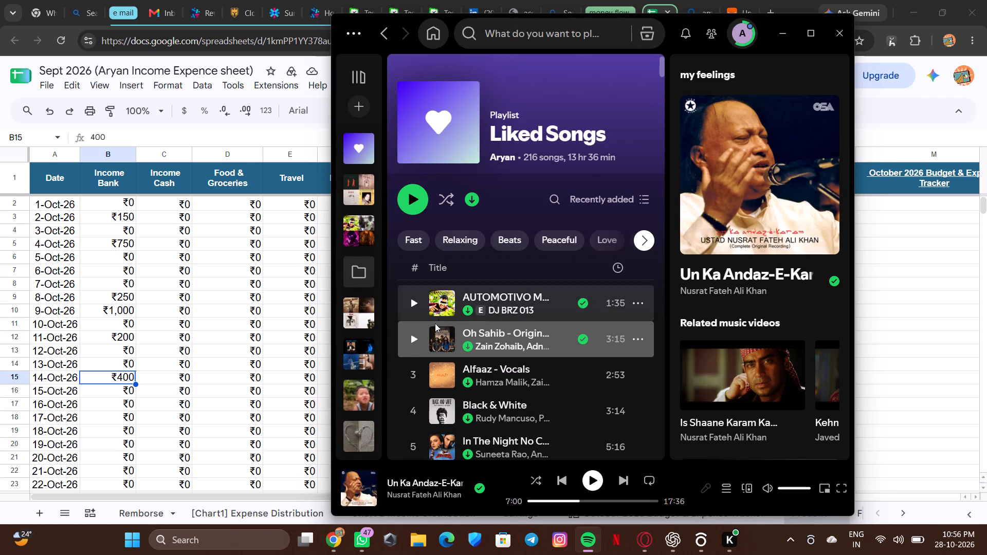
left_click(412, 336)
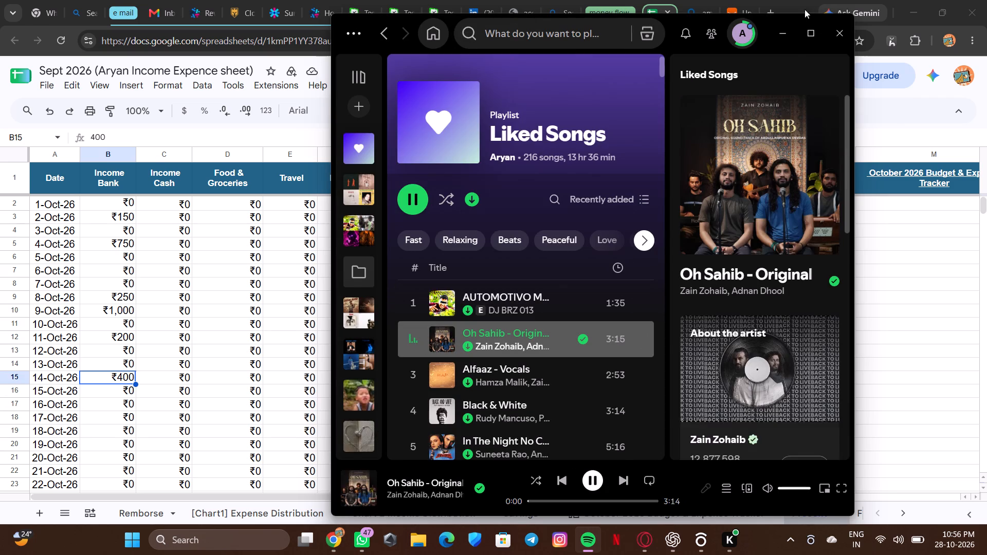
left_click(773, 38)
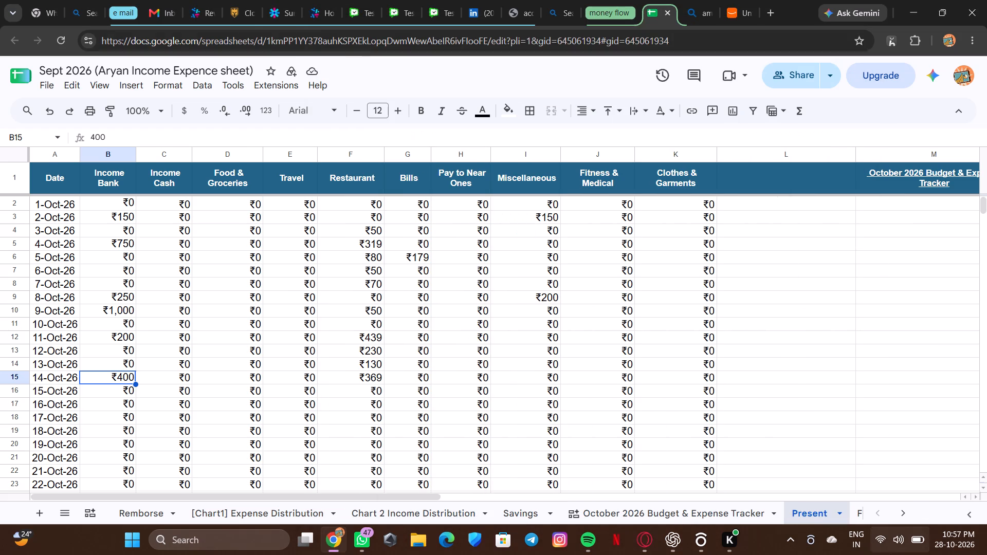
Change the computer's sound output device to the Headphones and return to the spreadsheet.
left_click(890, 554)
left_click(908, 554)
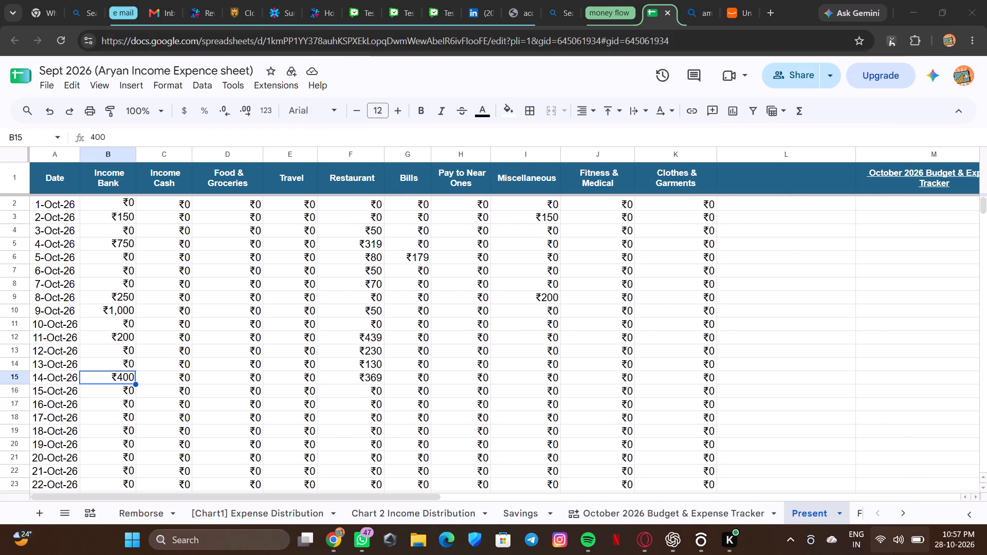
left_click(892, 554)
left_click(942, 464)
left_click(945, 463)
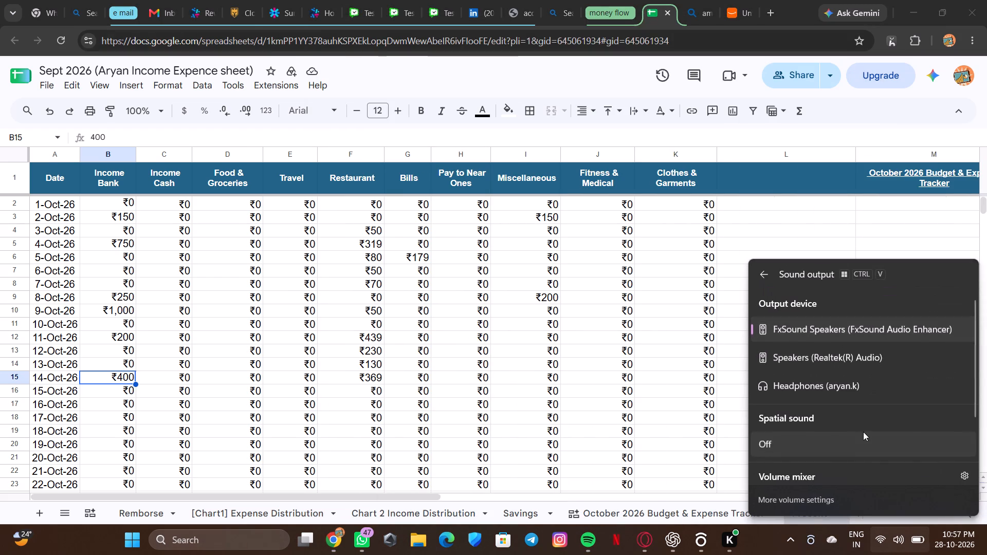
left_click(818, 394)
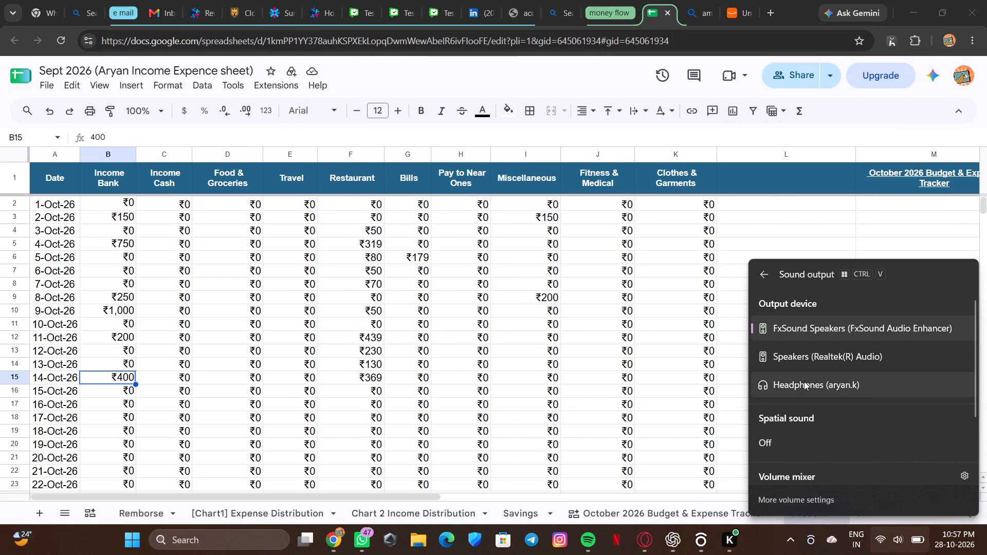
left_click(755, 269)
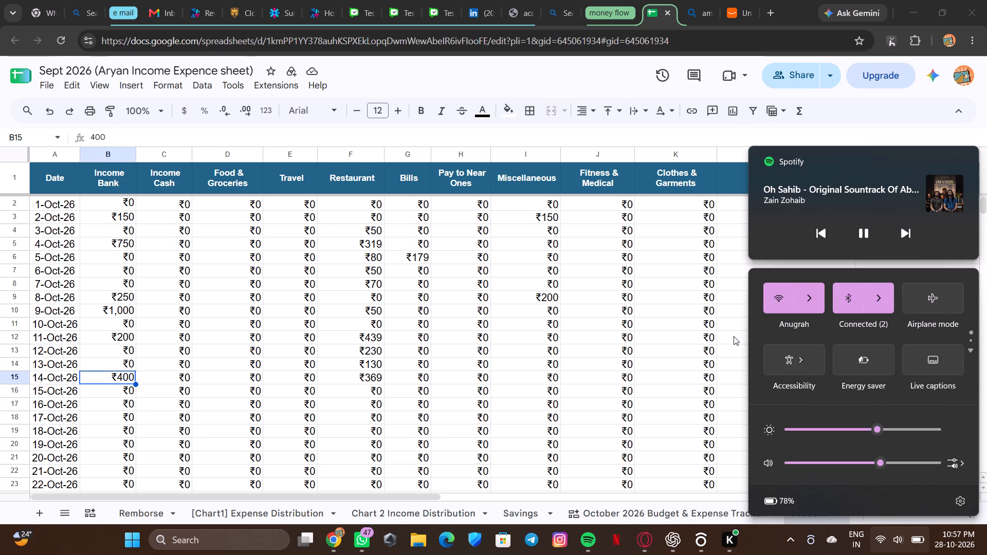
left_click(734, 336)
Review the Income Bank column again from 2-Oct-26 down to the 15-Oct-26 row, including the totals row.
key("Up")
key("Up")
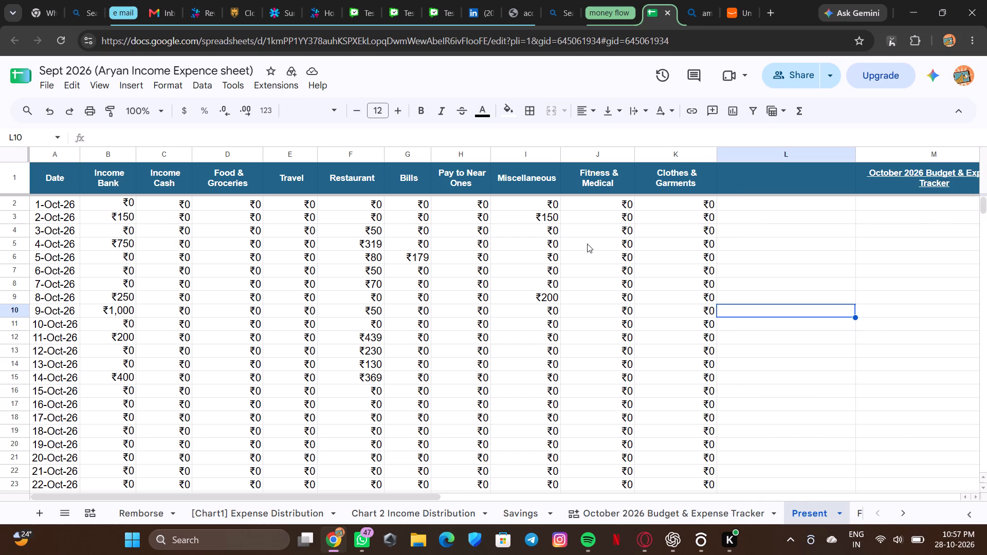
key("Up")
key("Up")
key("Up")
key("Left")
key("Left")
key("Left")
key("Left")
key("Left")
key("Left")
key("Left")
key("Left")
key("Left")
key("Left")
key("Left")
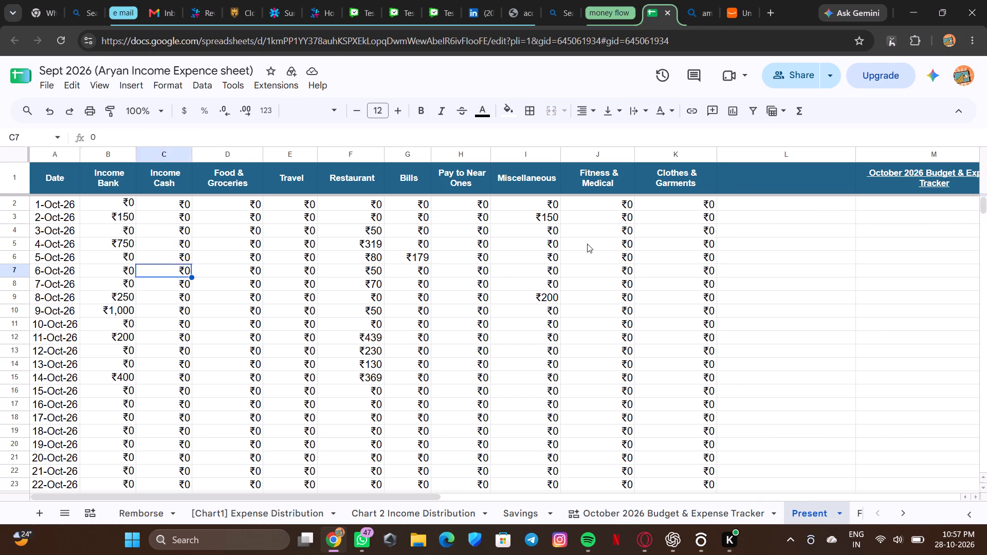
key("Up")
key("Up")
key("Up")
key("Up")
key("Right")
key("Right")
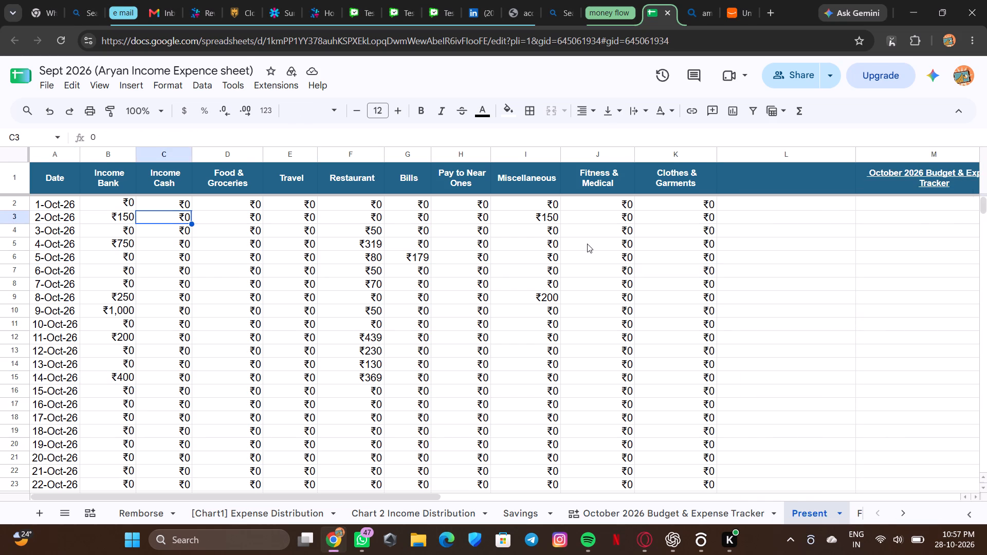
key("Left")
key("Left")
key("Right")
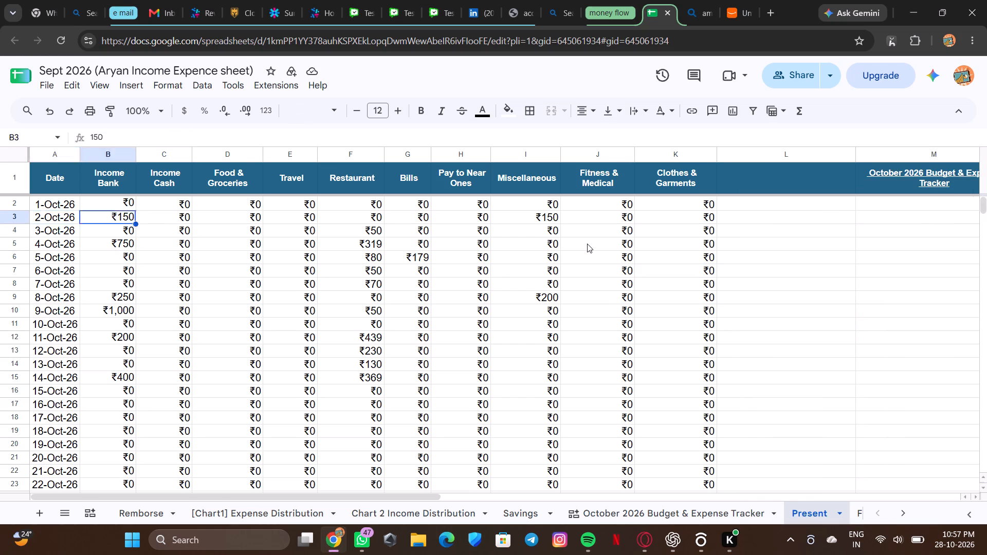
key("Down")
key("Down")
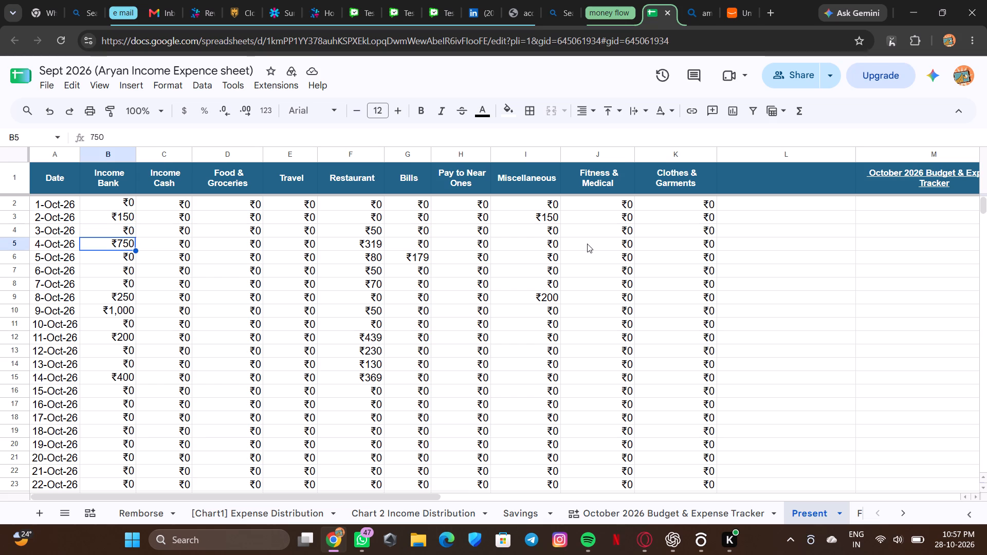
key("Down")
key("Down")
key("Down")
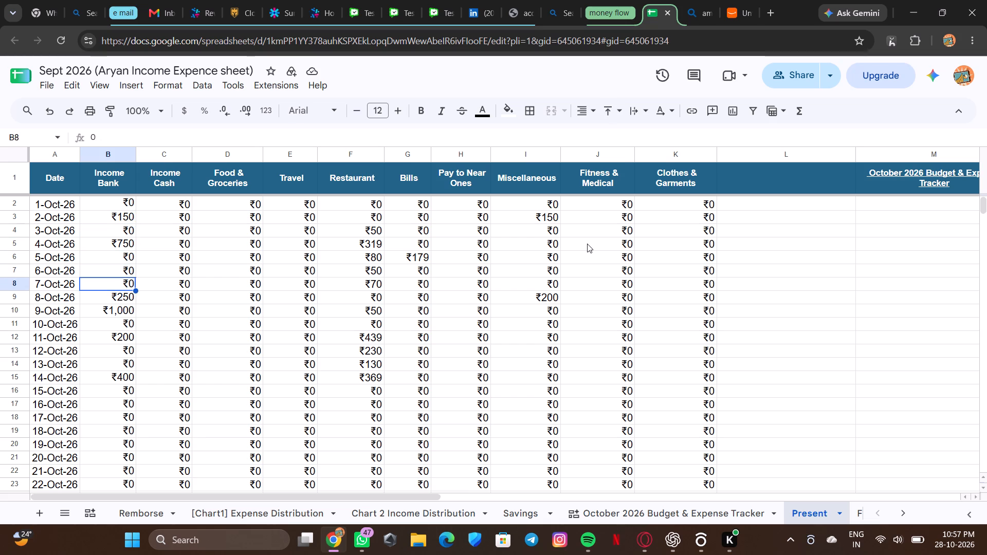
key("Down")
key("Down")
key("Down")
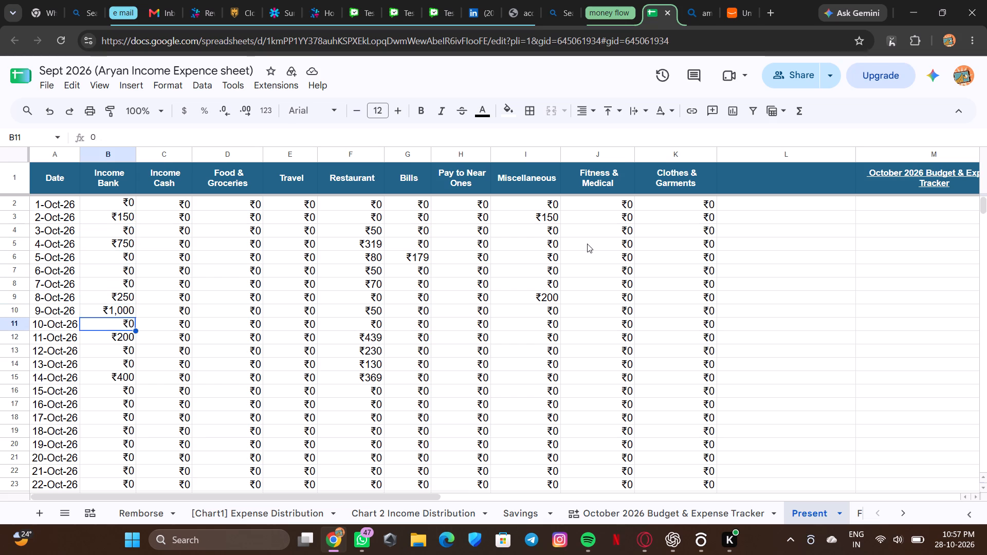
key("Down")
key("Down")
key("Down")
key("Down")
scroll(587, 244, "down", 2)
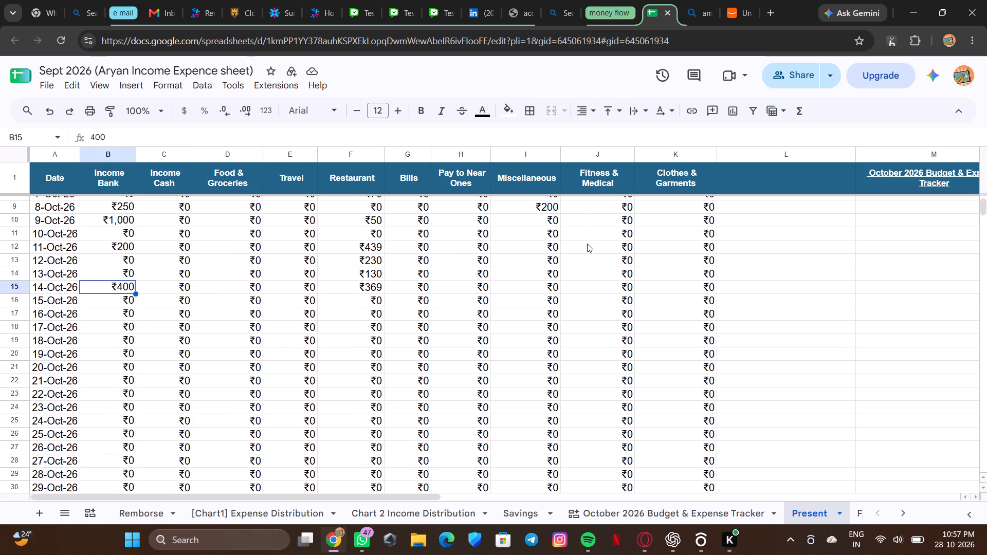
scroll(587, 244, "down", 1)
key("Down")
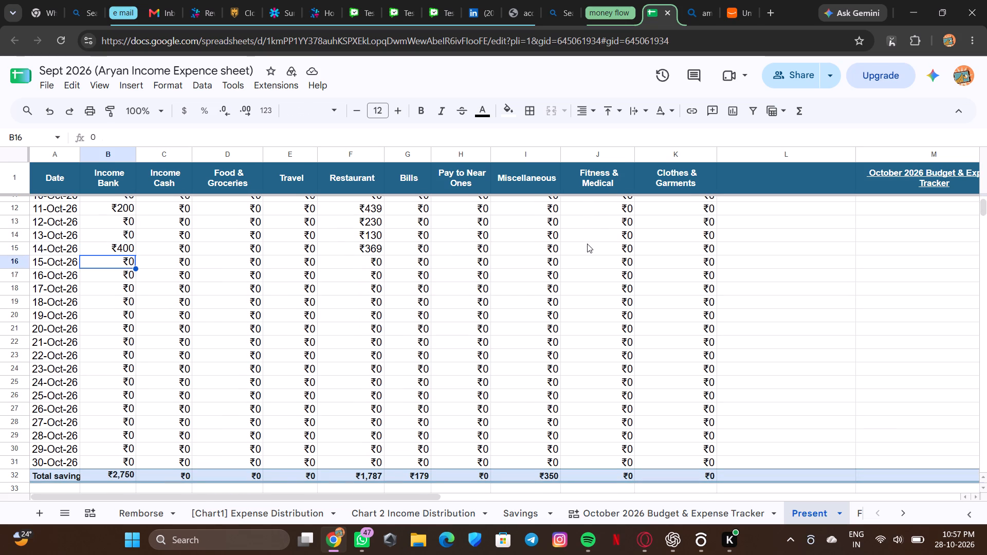
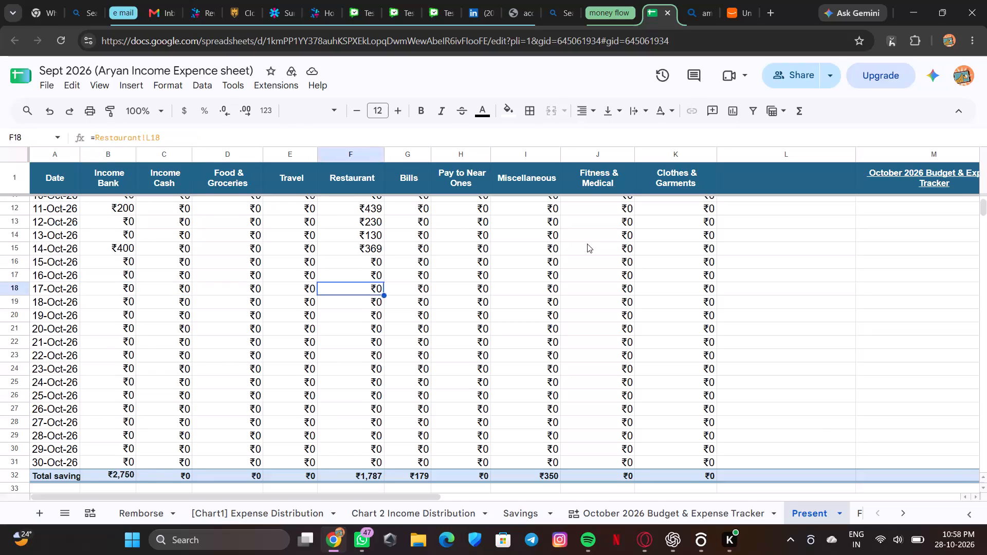
Examine the expense, Total Expense and Savings Balance columns across the 15-Oct-26 to 17-Oct-26 rows.
key("Right")
key("Right")
key("Right")
key("Right")
key("Left")
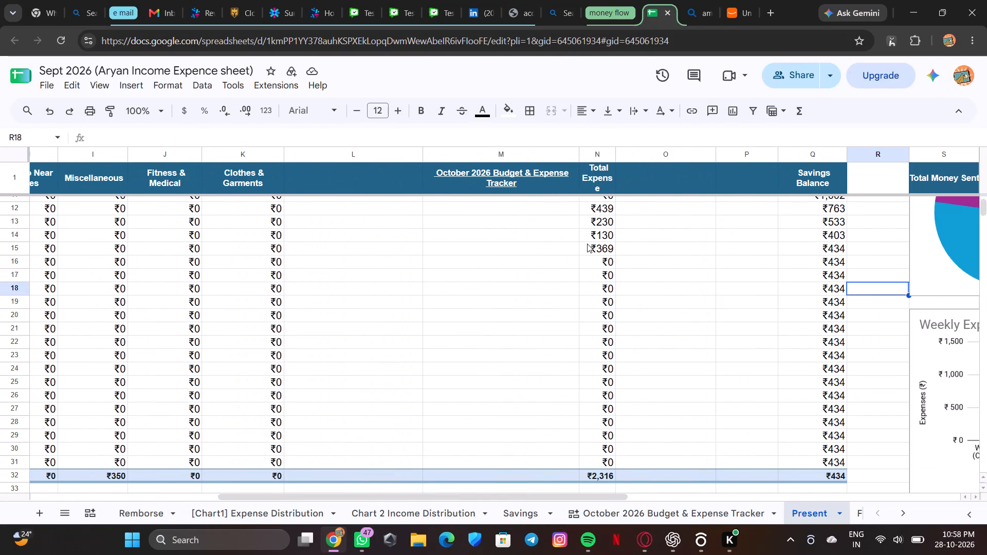
key("Left")
key("Left")
key("Left")
key("Up")
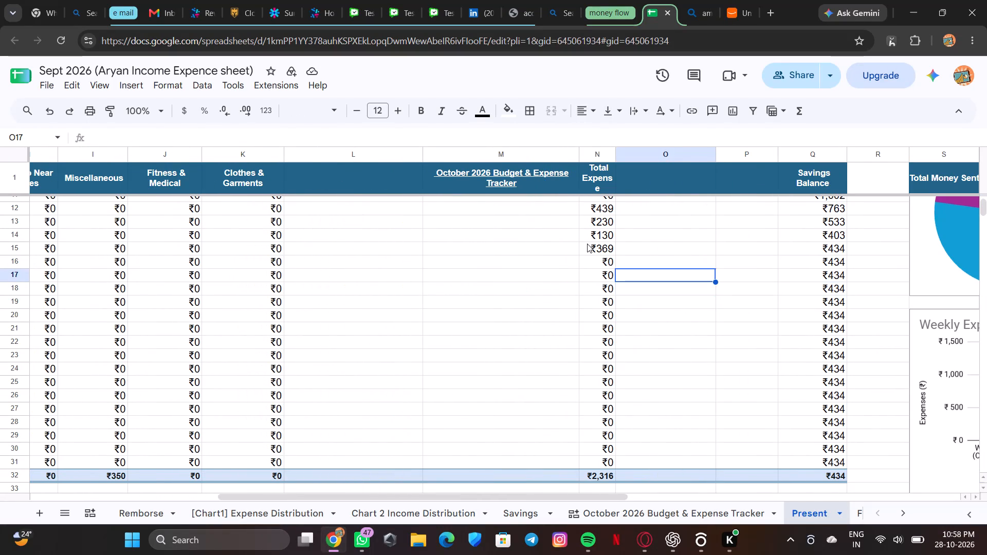
key("Left")
key("Left")
key("Left")
key("Left")
key("Left")
key("Left")
key("Left")
key("Left")
key("Left")
key("Left")
key("Left")
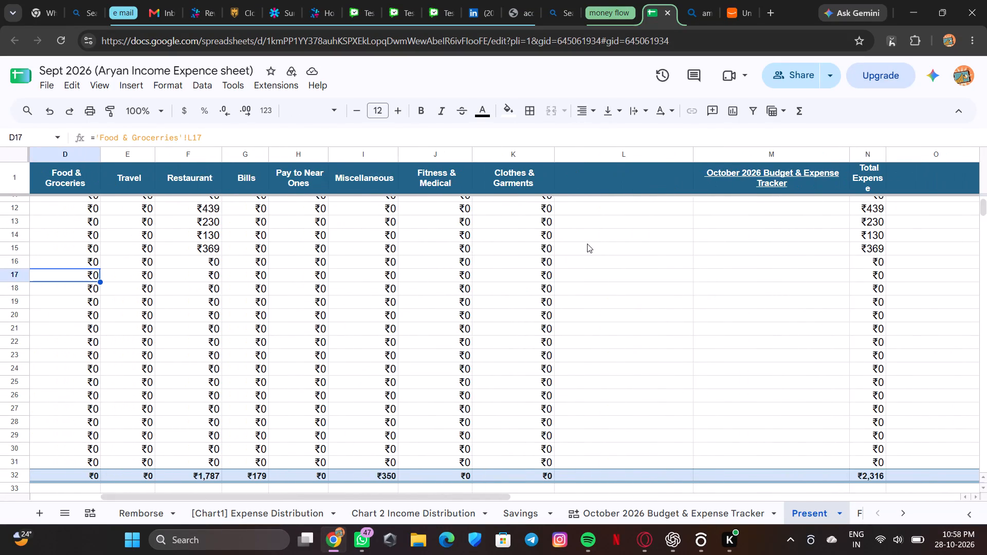
key("Left")
key("Left")
key("Left")
key("Left")
key("Up")
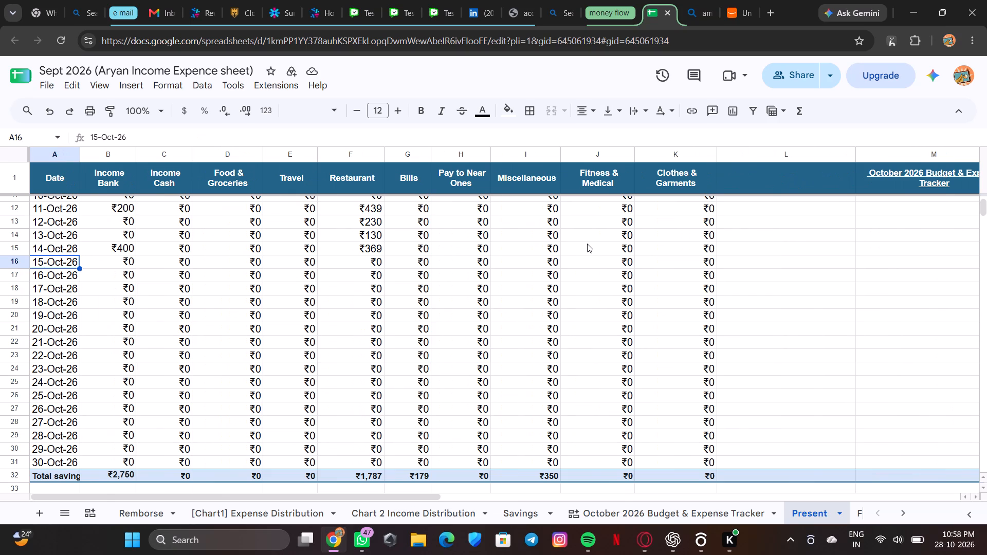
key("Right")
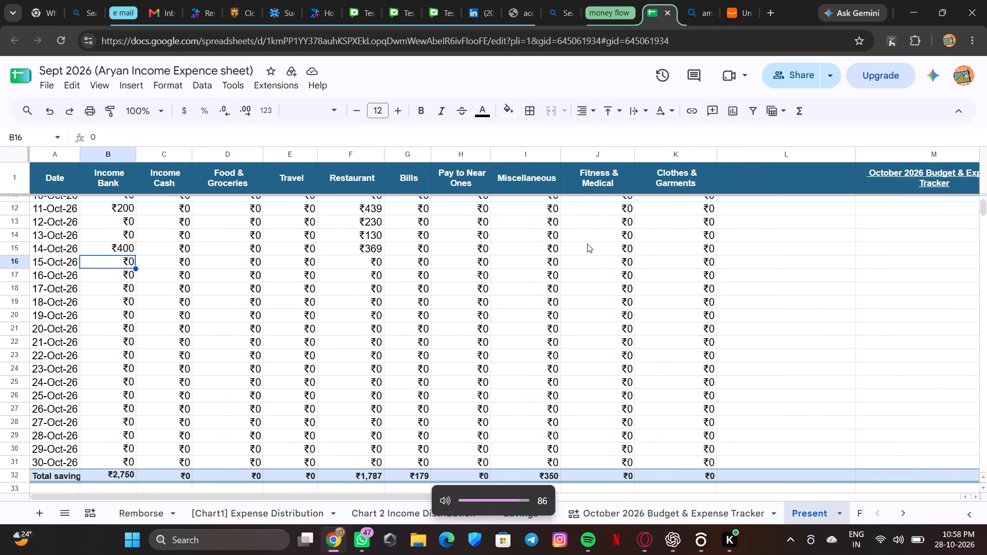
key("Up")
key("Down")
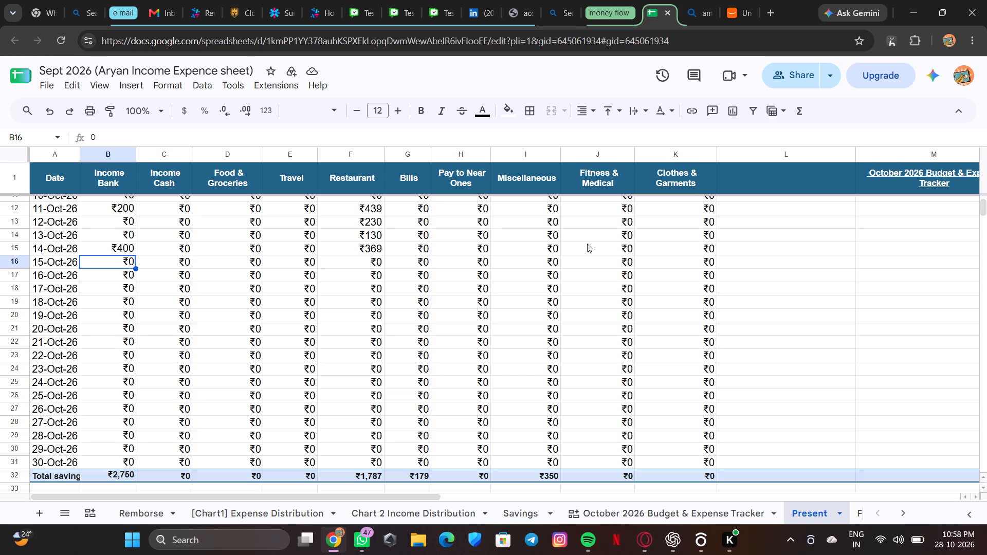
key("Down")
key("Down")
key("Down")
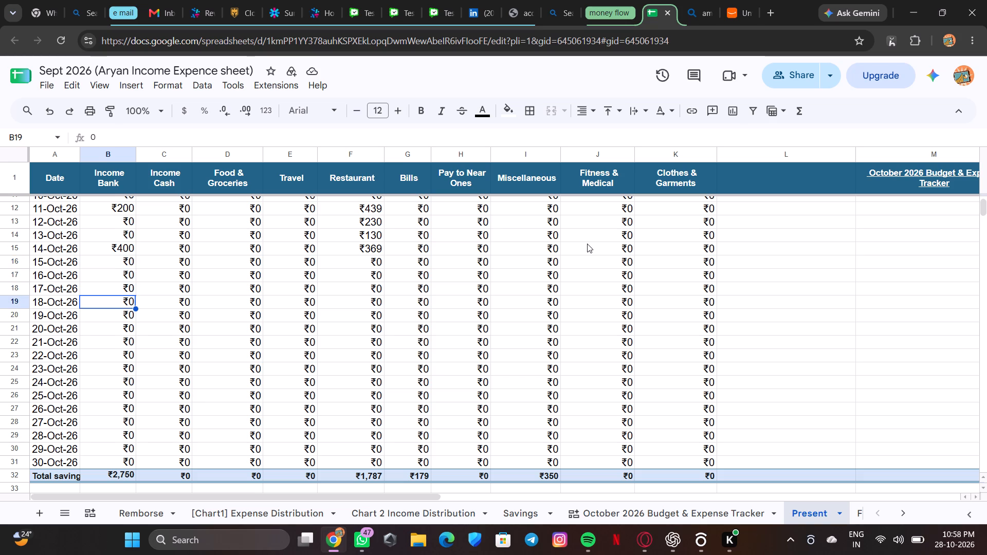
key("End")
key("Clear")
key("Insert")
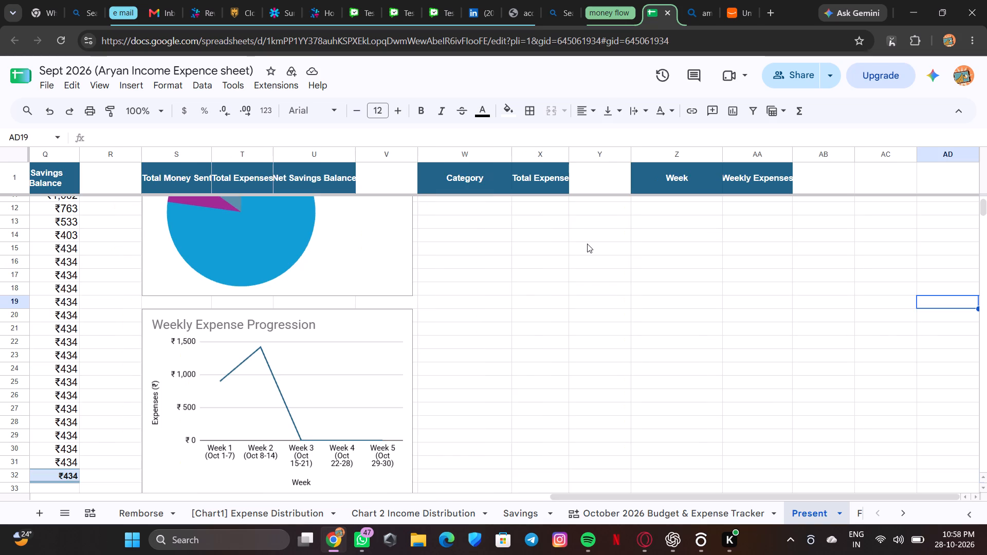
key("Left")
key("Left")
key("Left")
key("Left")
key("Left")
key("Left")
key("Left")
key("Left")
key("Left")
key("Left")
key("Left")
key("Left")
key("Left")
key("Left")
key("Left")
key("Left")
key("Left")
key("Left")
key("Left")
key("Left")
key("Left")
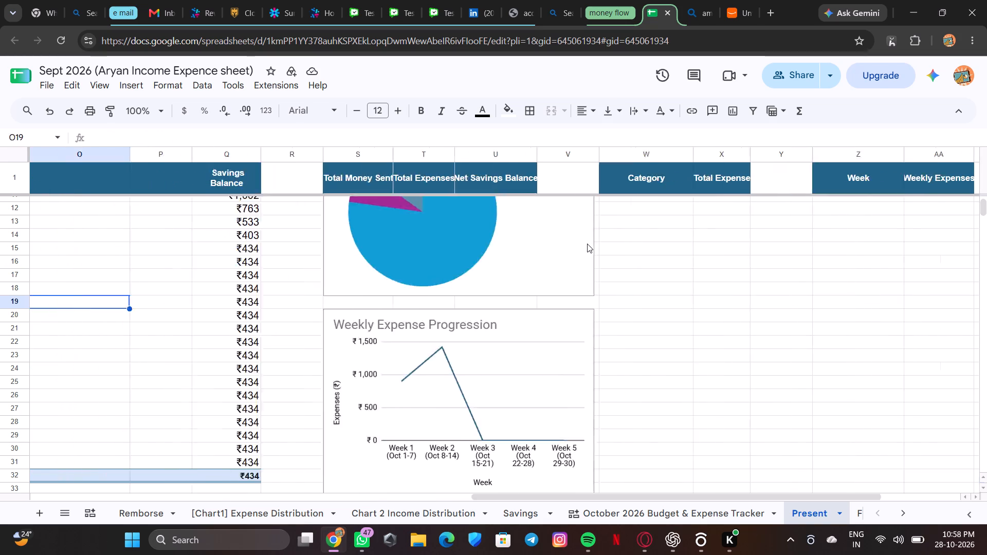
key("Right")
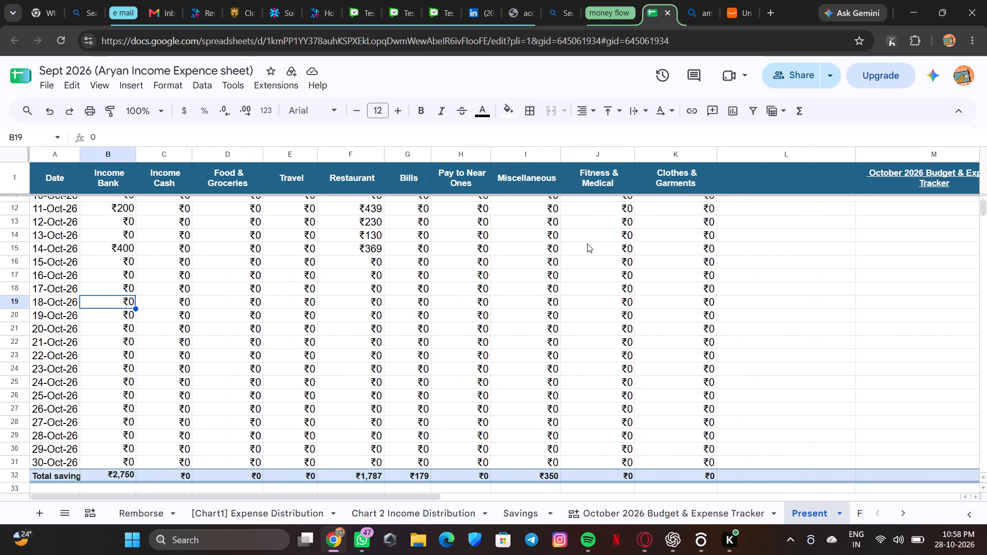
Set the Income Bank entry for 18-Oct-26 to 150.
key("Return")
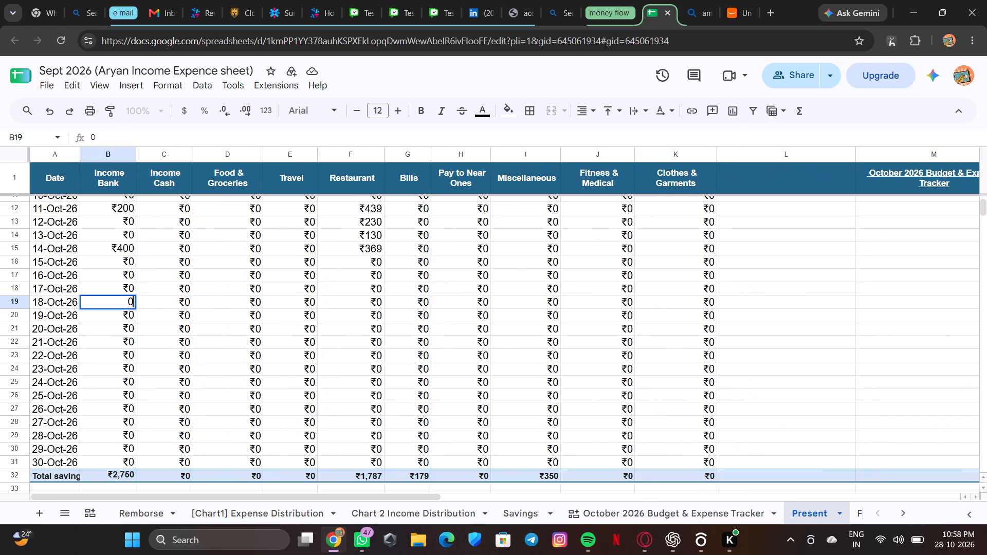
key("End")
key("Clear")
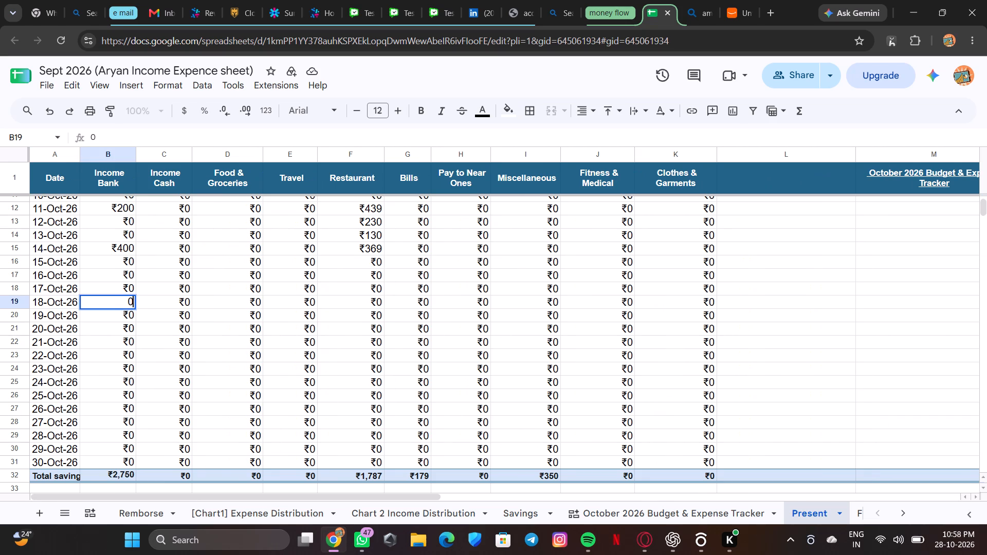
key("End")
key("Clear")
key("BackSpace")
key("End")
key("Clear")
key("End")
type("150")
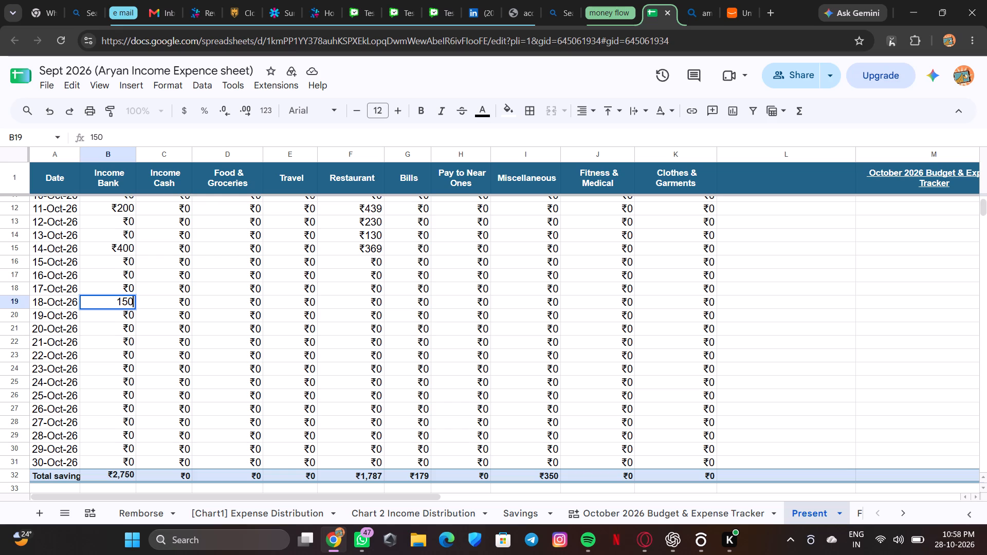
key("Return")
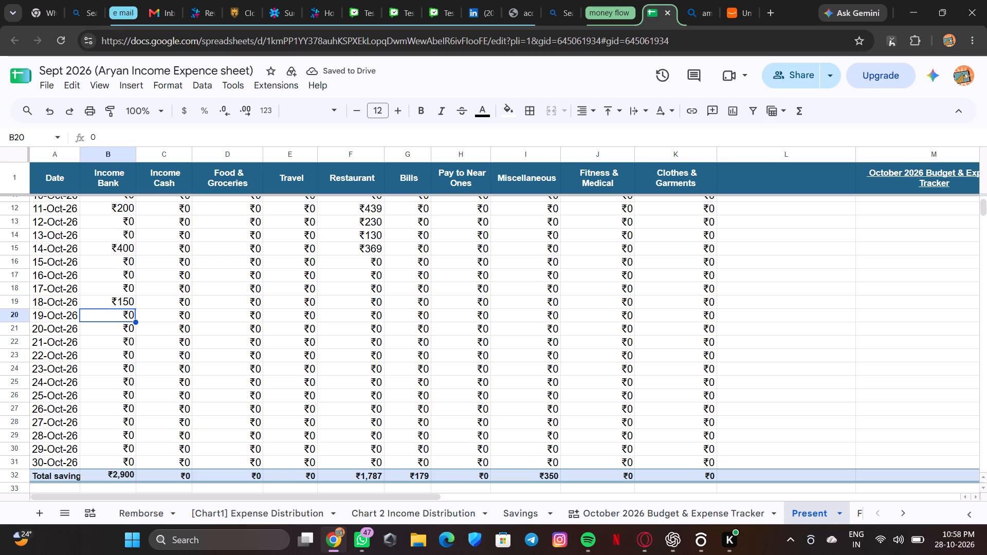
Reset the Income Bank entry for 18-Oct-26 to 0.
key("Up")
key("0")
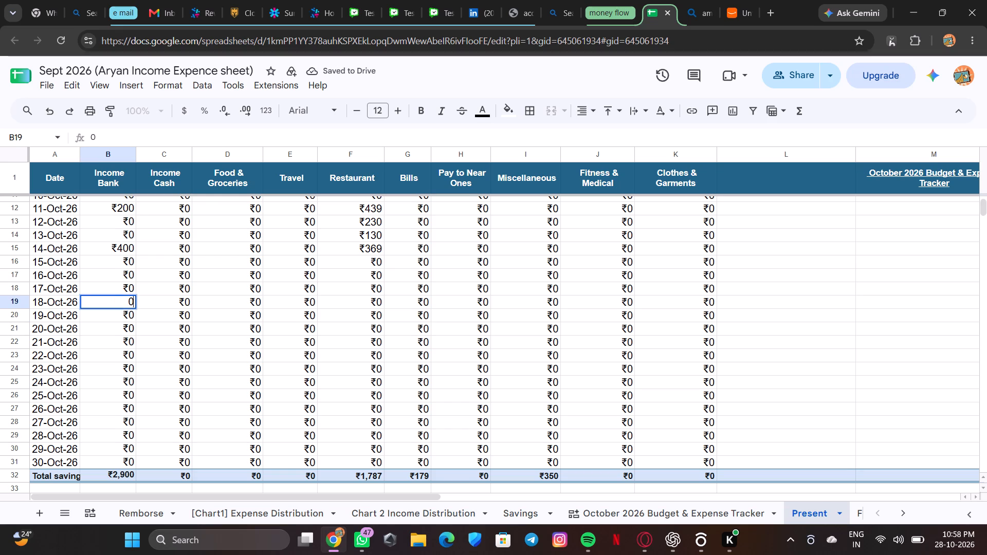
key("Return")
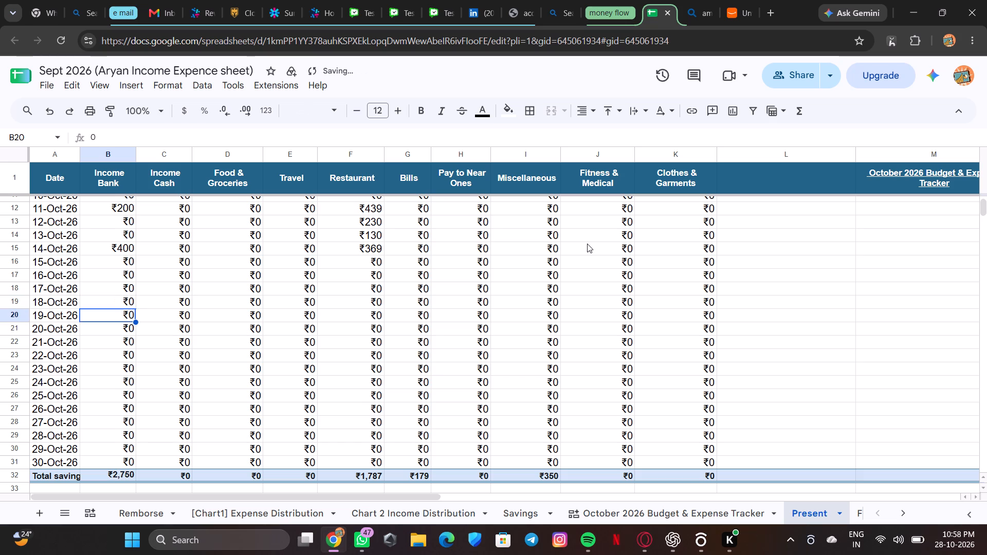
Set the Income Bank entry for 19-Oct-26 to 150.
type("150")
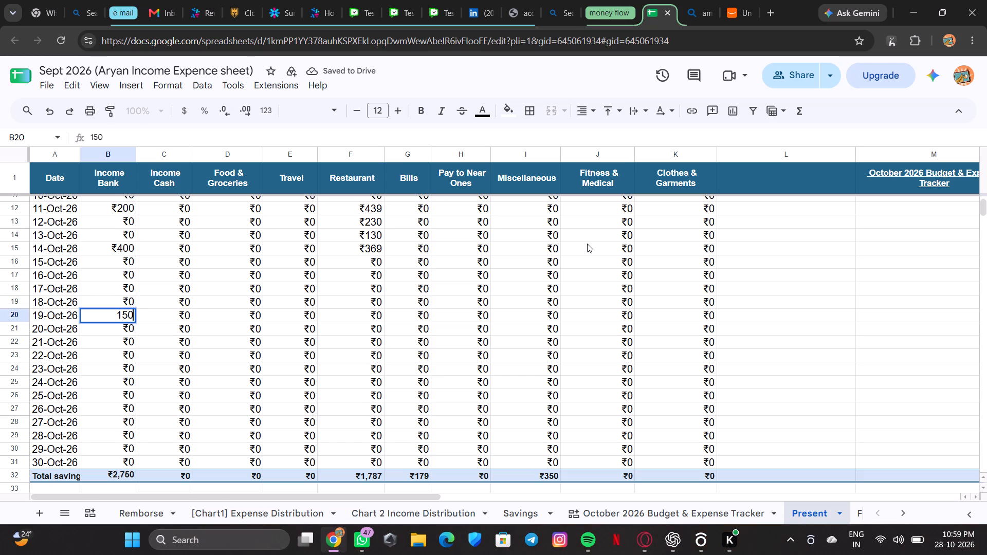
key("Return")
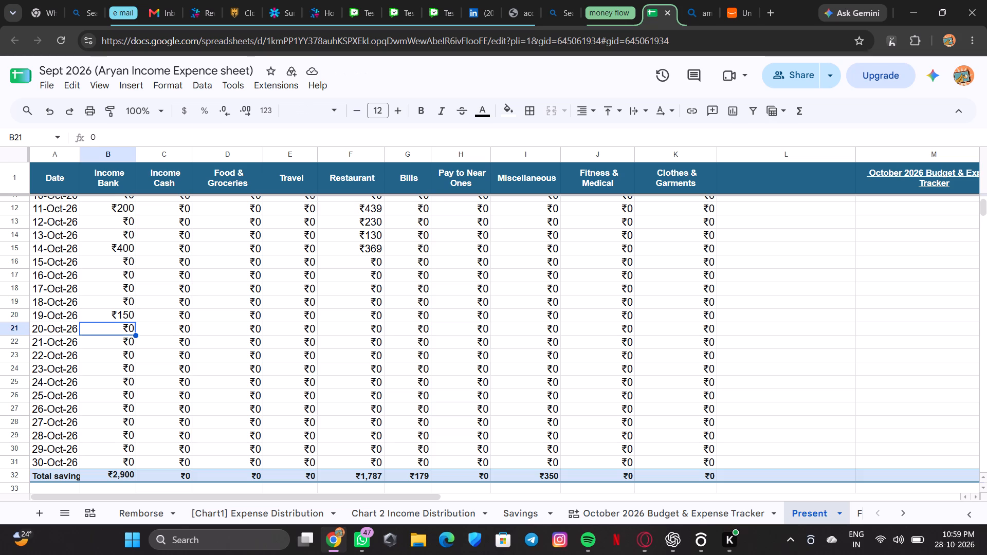
Set the Income Bank entries to 150 for 18-Oct-26 and 450 for 19-Oct-26.
key("Down")
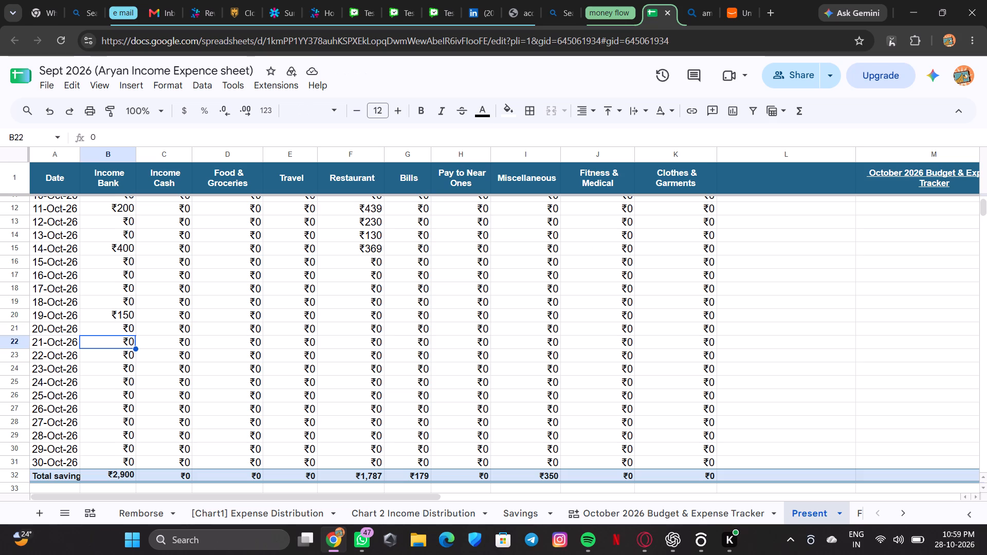
key("Down")
key("Up")
key("Up")
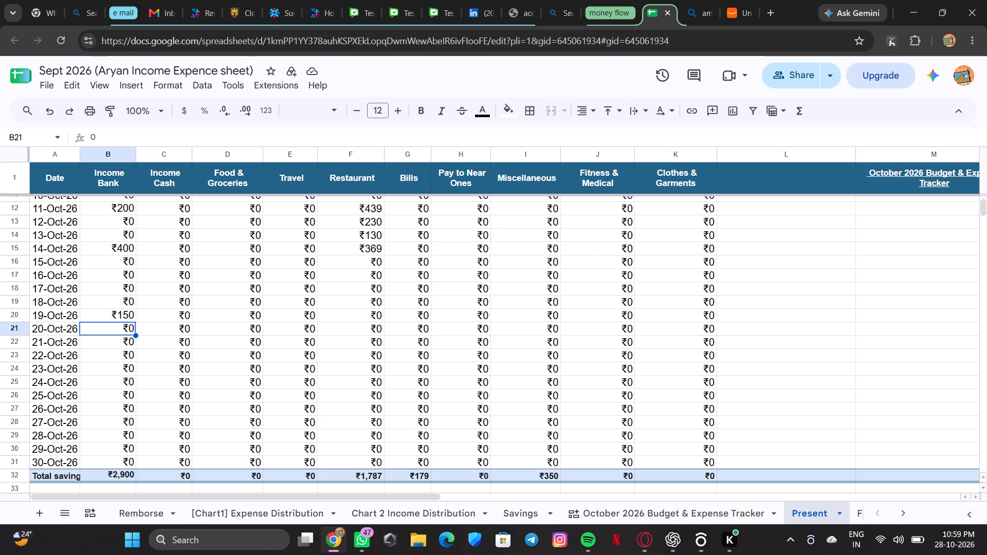
key("Up")
key("Up")
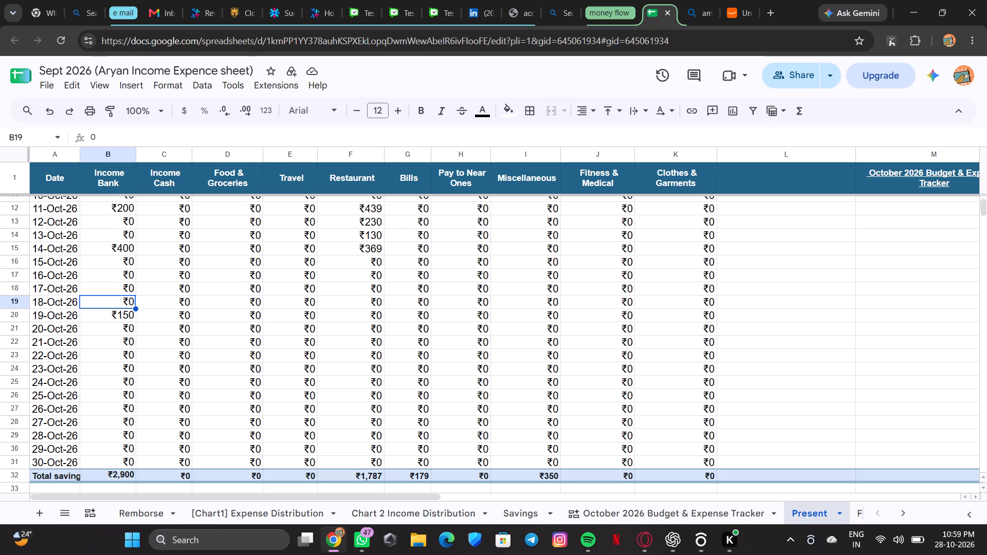
type("150")
key("Down")
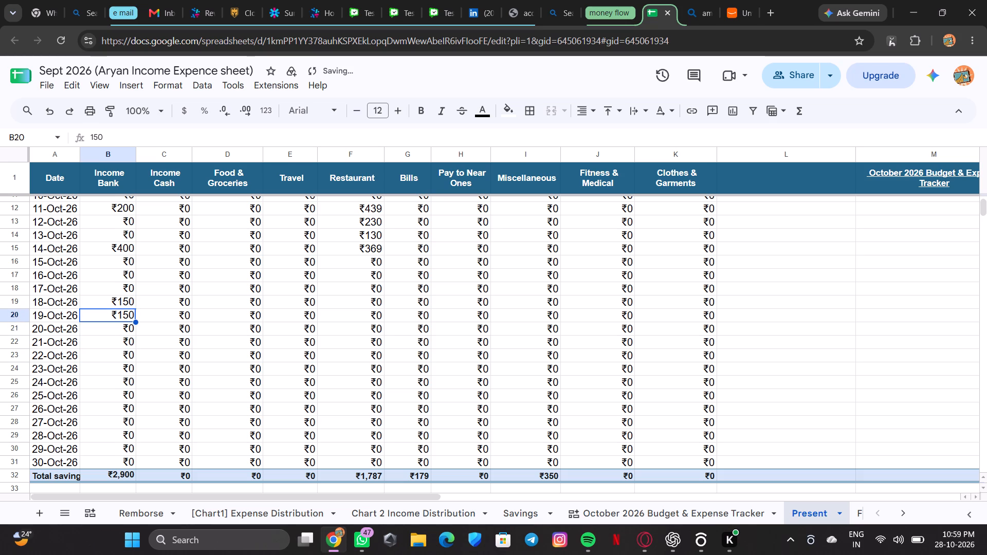
type("450")
key("Down")
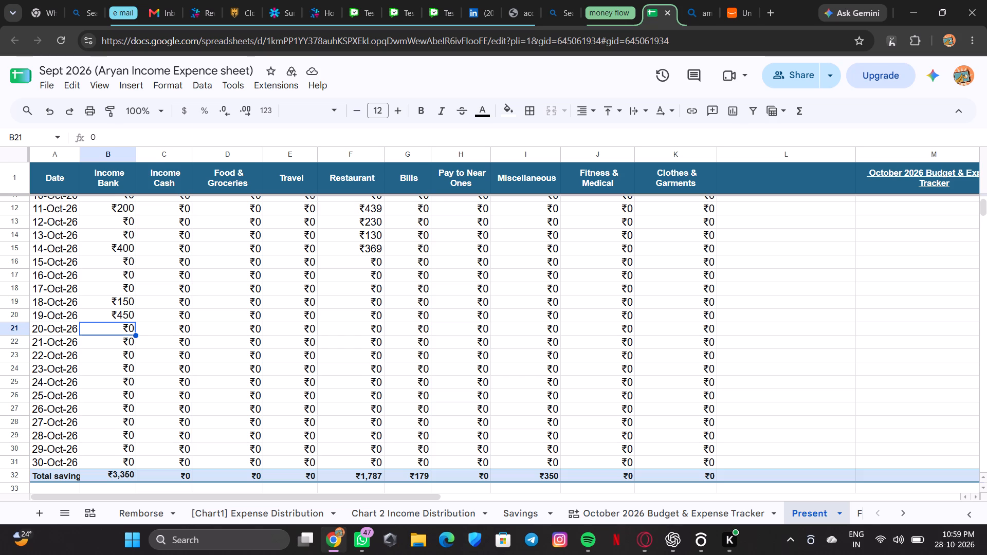
Set the Income Bank entry for 21-Oct-26 to 63.
key("Down")
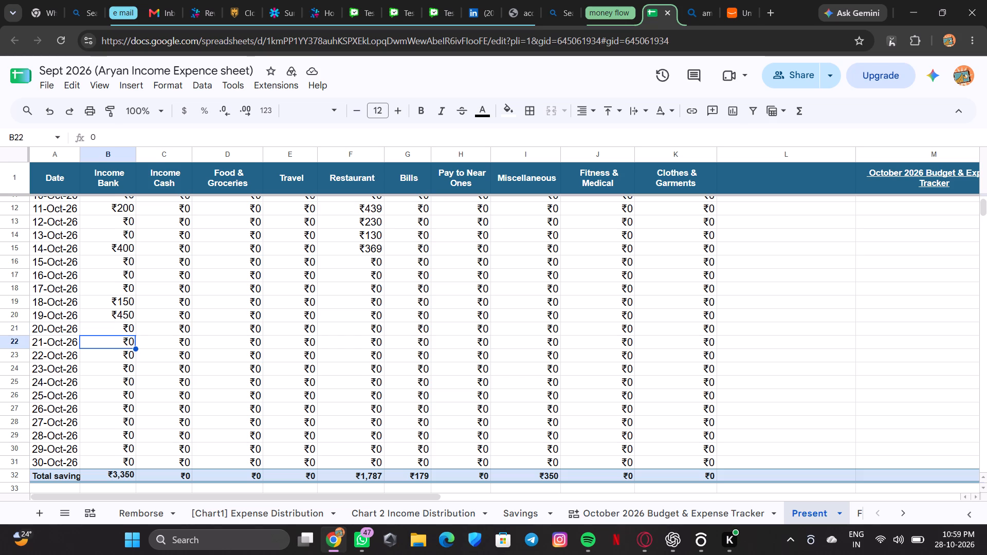
type("63")
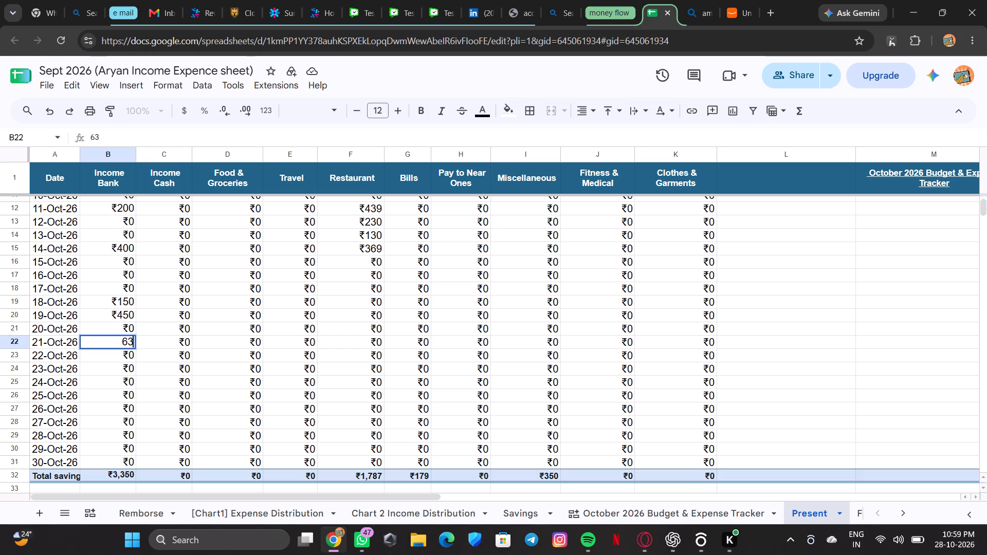
key("Down")
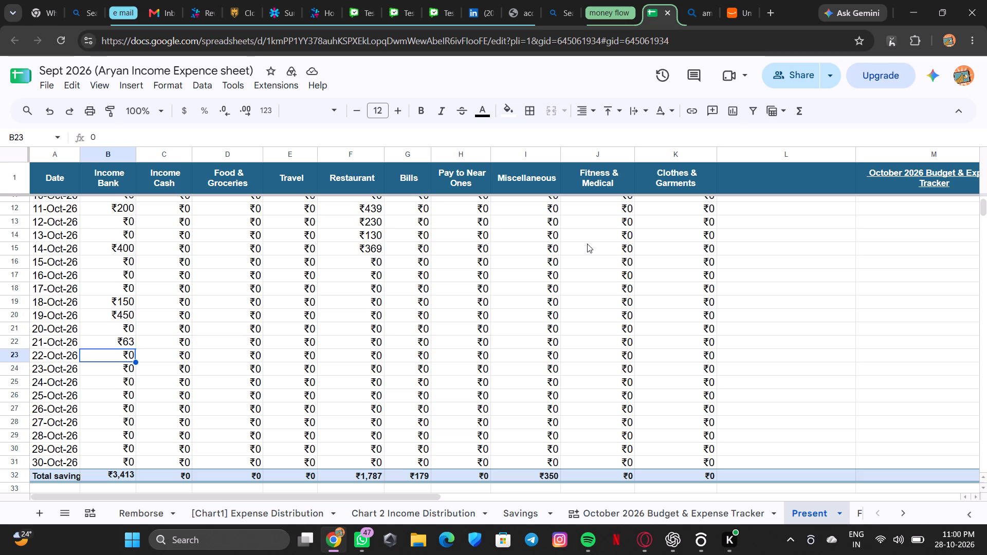
Set the Income Bank entry for 25-Oct-26 to 500.
key("Down")
key("Down")
key("Down")
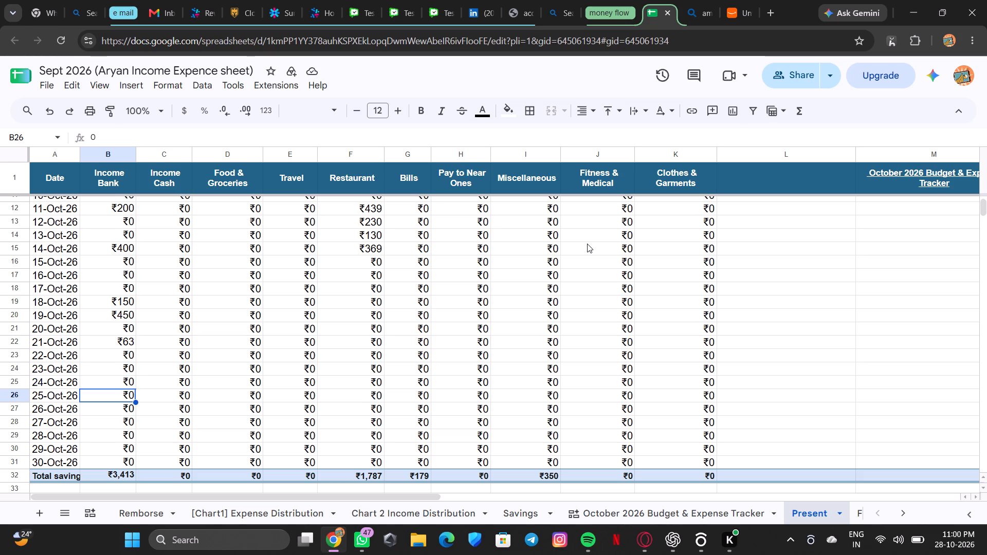
type("500")
key("Down")
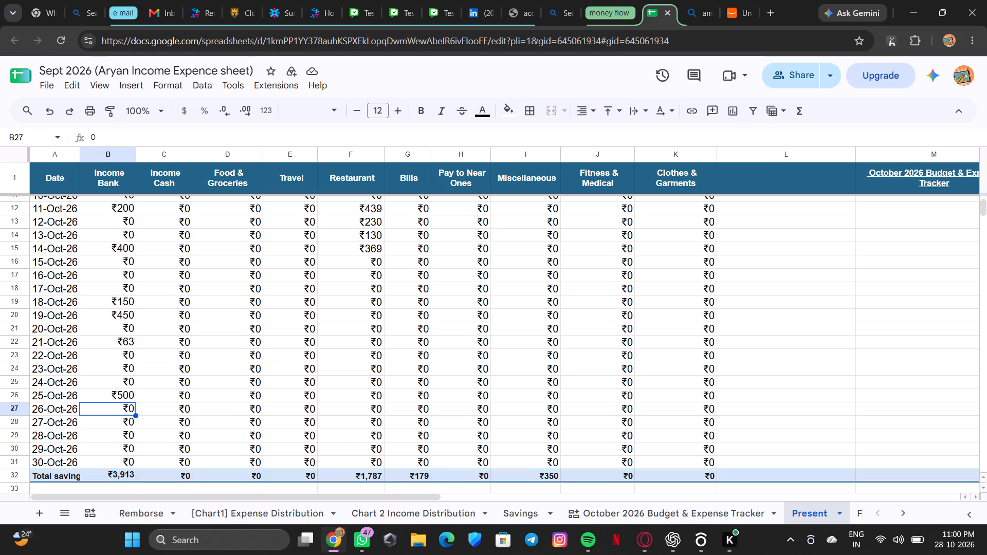
Replace the Income Bank entry for 25-Oct-26 with 1920.
key("Up")
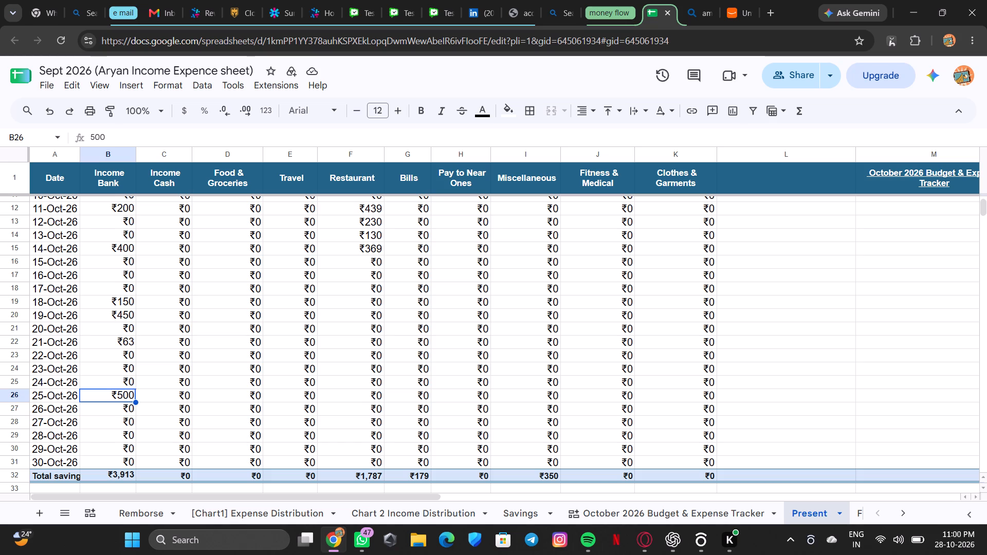
key("Return")
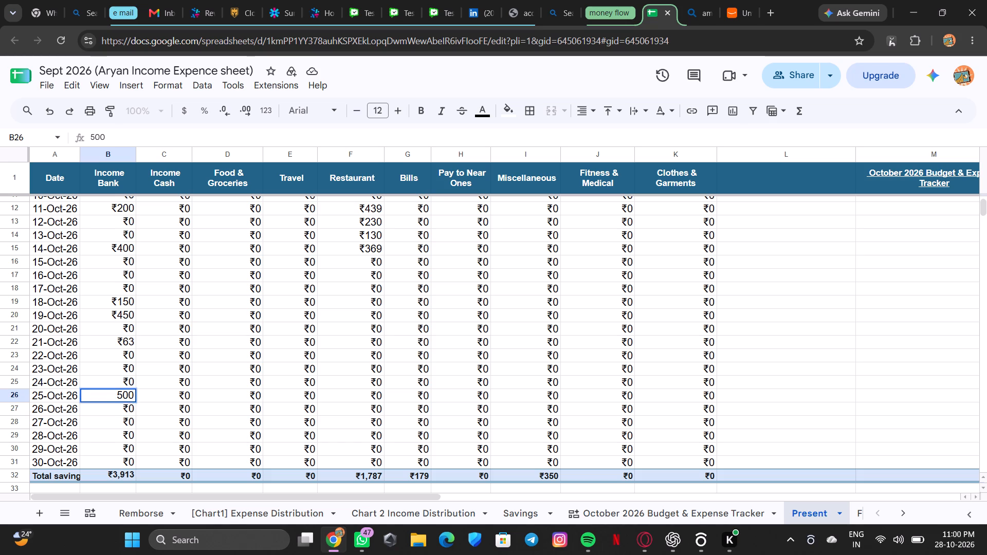
type("[[")
key("BackSpace")
key("BackSpace")
key("BackSpace")
key("BackSpace")
key("BackSpace")
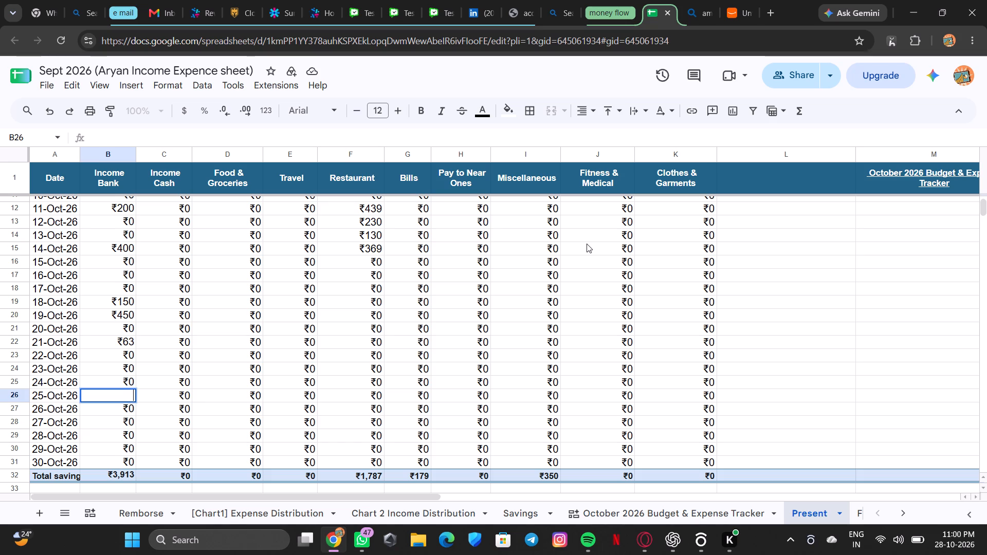
type("1920")
key("Down")
key("Return")
key("Down")
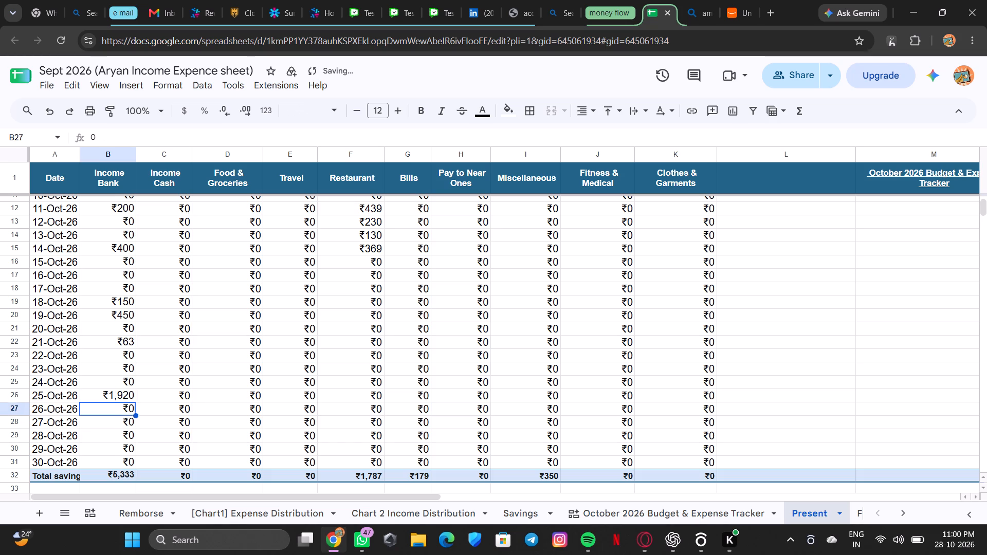
Review the Income Bank entries upward from 26-Oct-26 to 15-Oct-26.
key("Up")
key("Down")
key("Up")
key("Up")
key("Up")
key("Up")
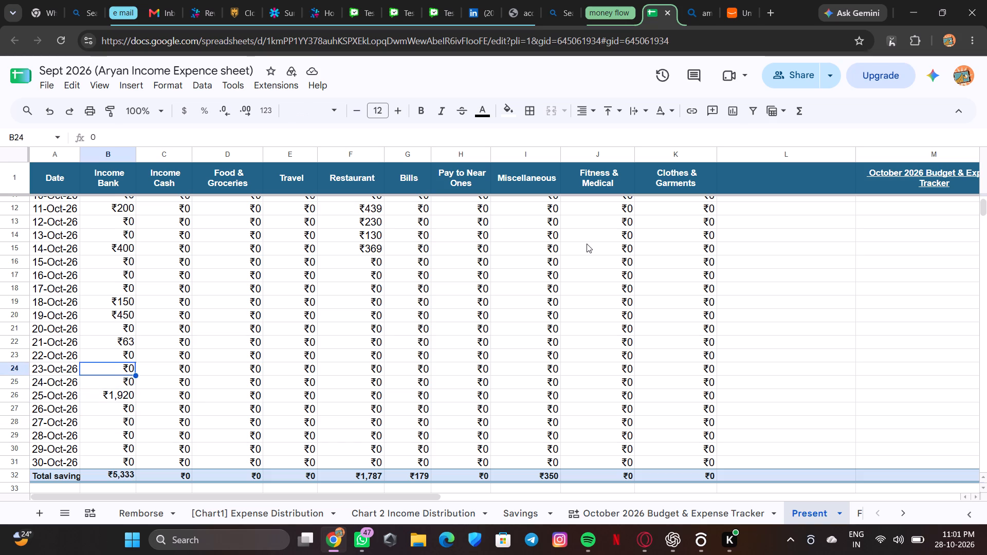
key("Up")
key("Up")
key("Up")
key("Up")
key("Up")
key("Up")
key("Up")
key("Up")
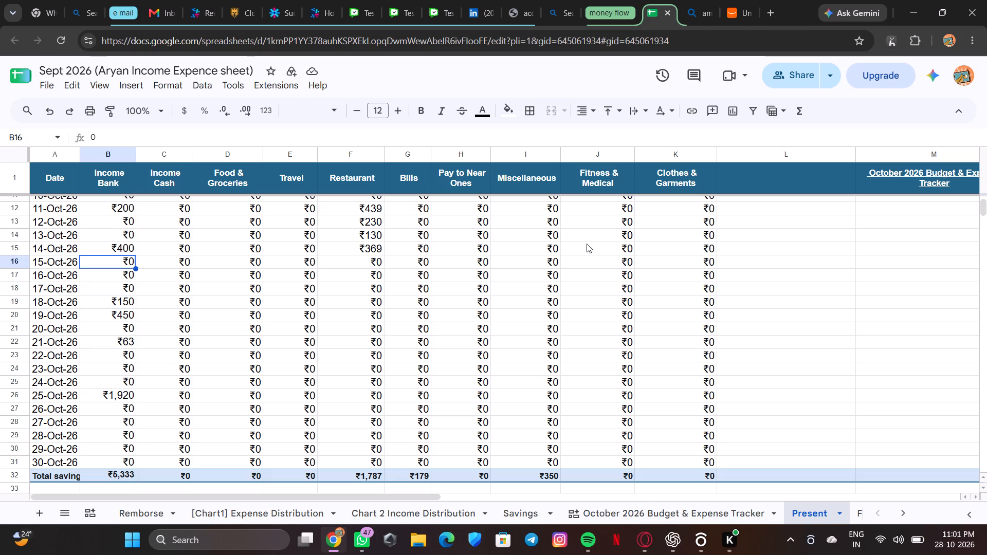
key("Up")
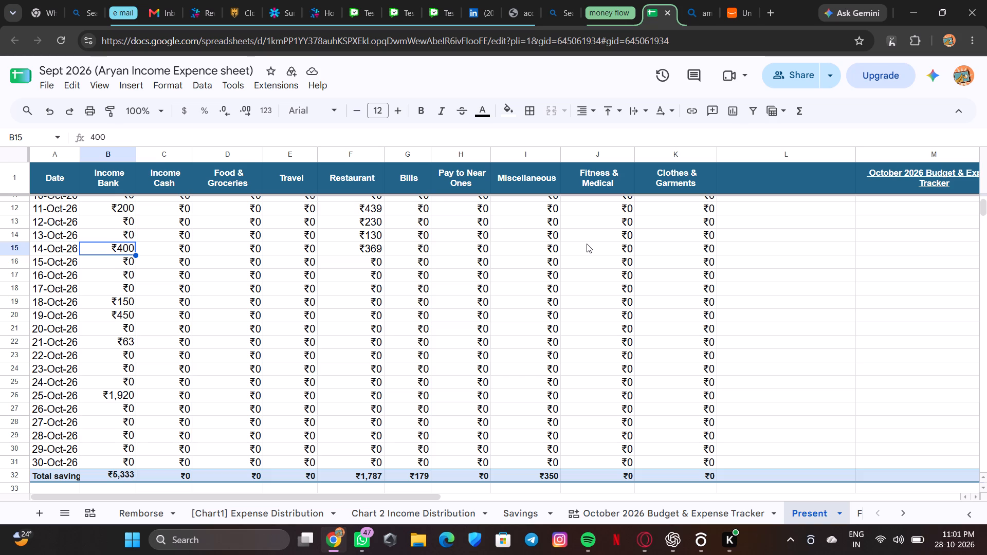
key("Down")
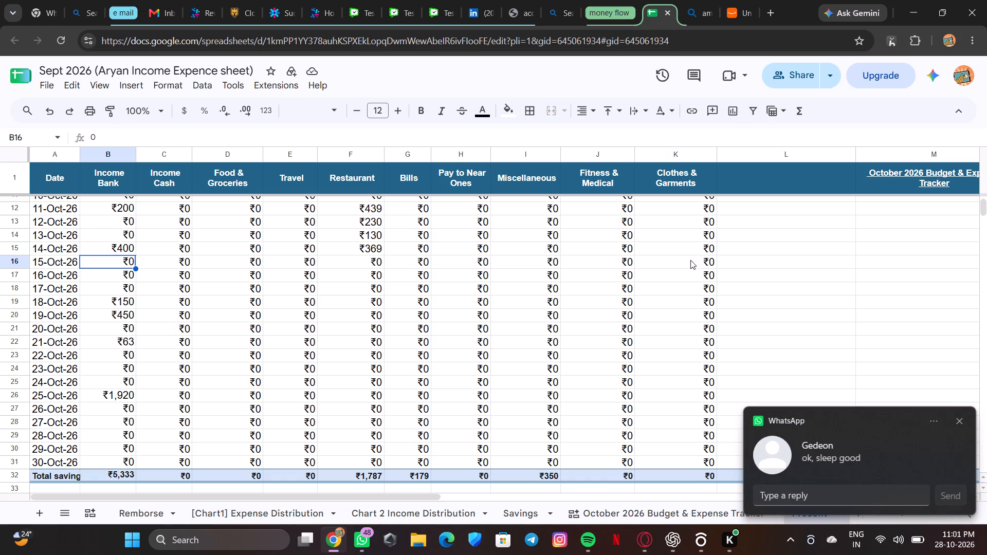
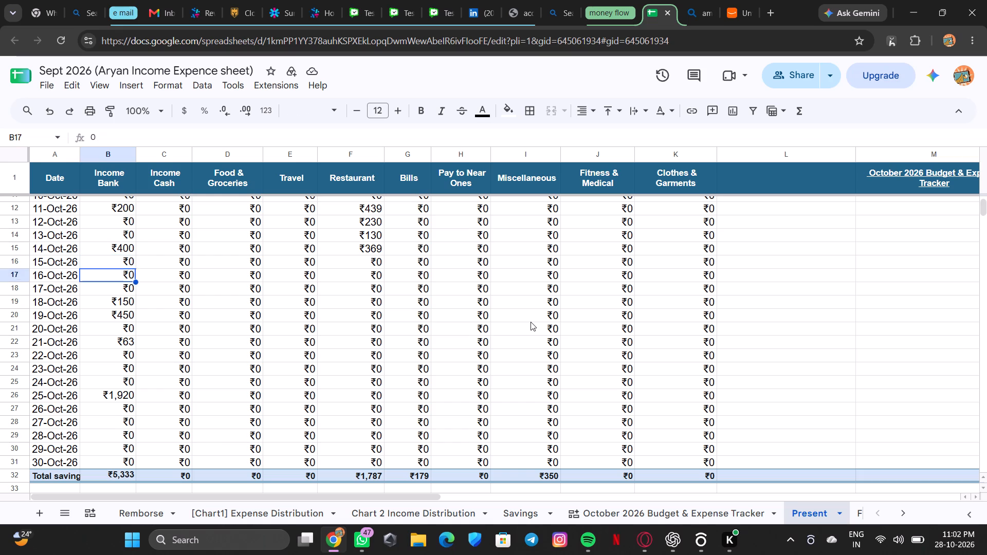
key("Down")
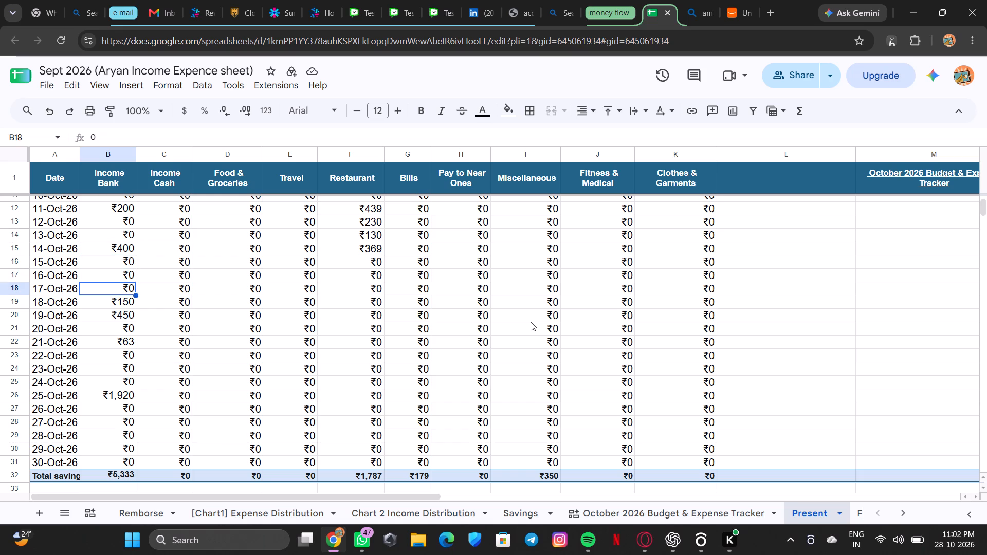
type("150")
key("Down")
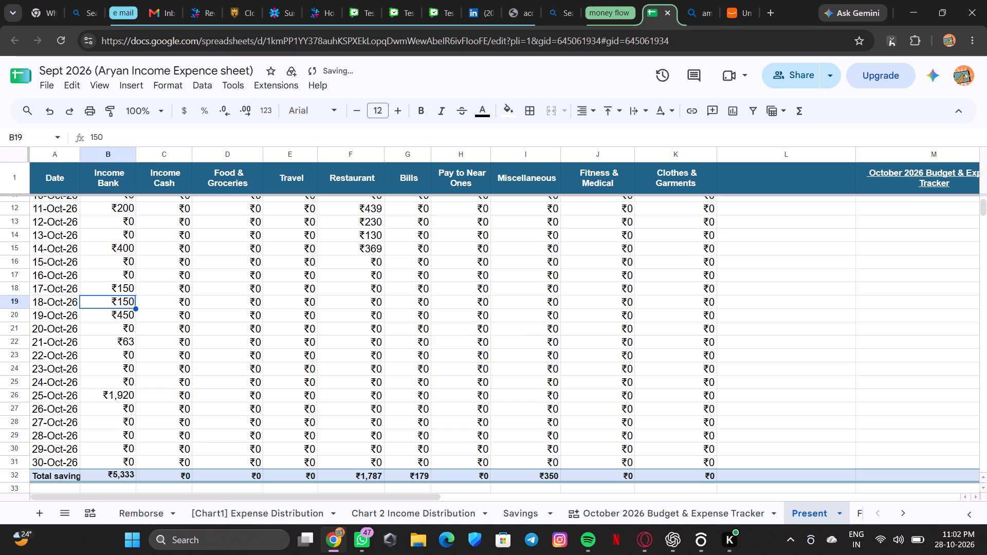
Move down the Income Bank column to the entry for 20-Oct-26.
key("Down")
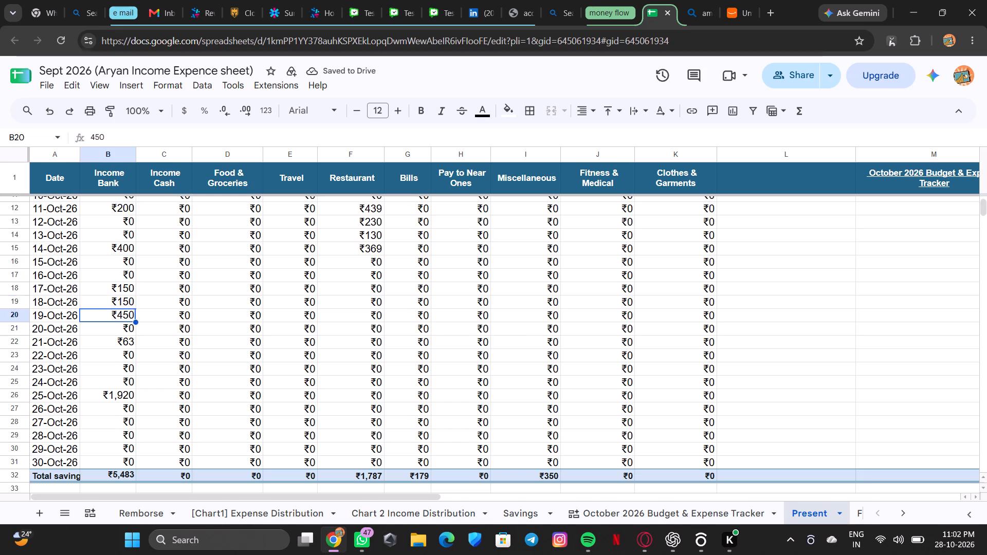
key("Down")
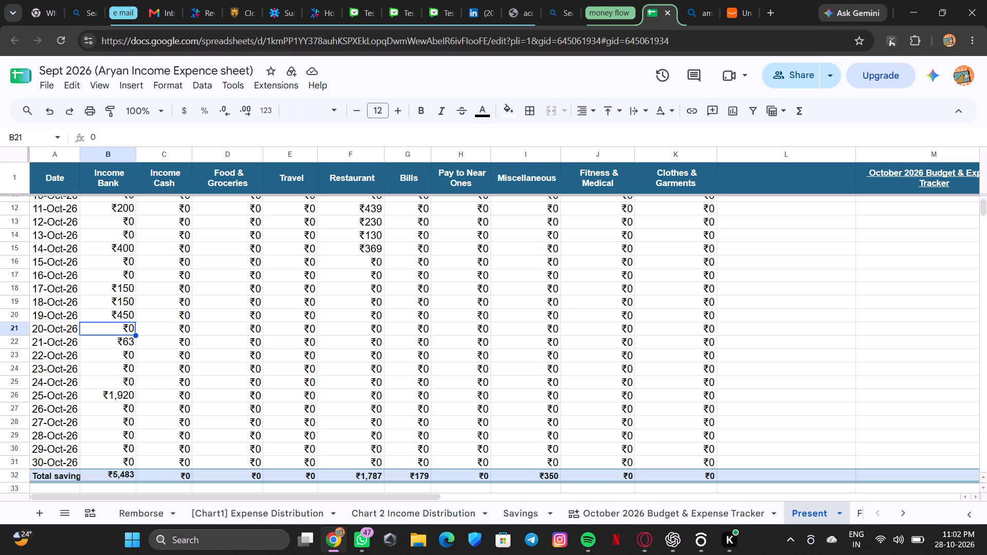
Fill in the Income Bank column with 80 for 20-Oct-26, 60 for 22-Oct-26 and 40 for 23-Oct-26.
type("80")
key("Down")
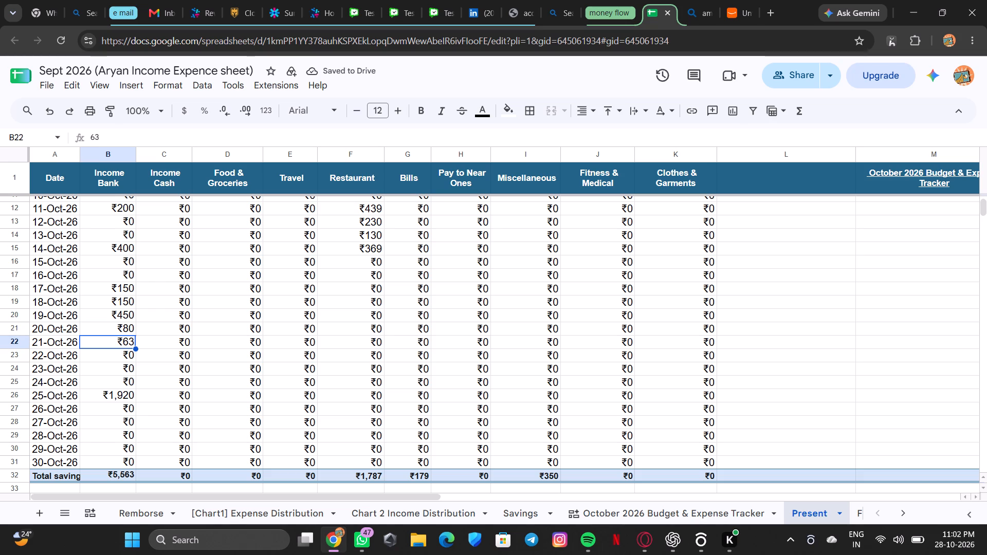
key("Down")
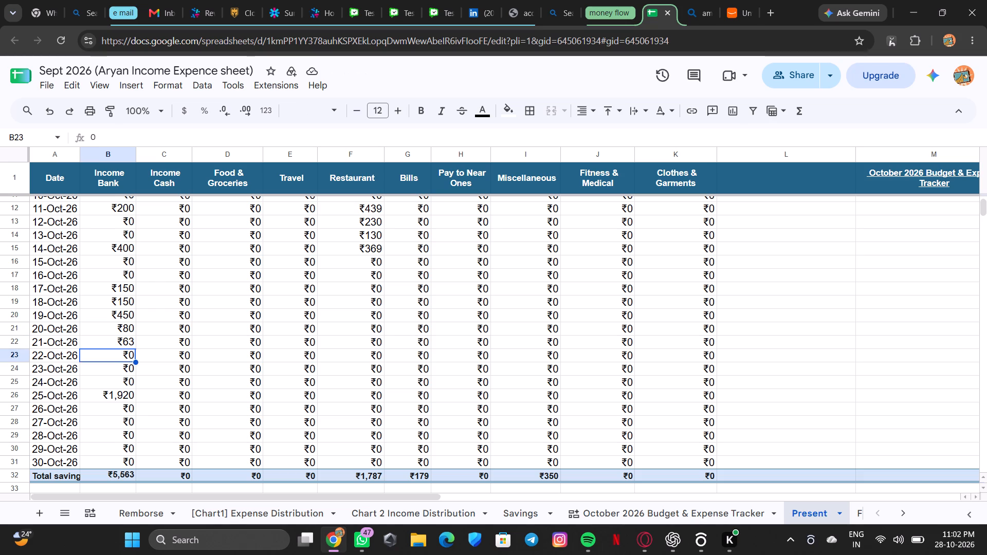
type("60")
key("Down")
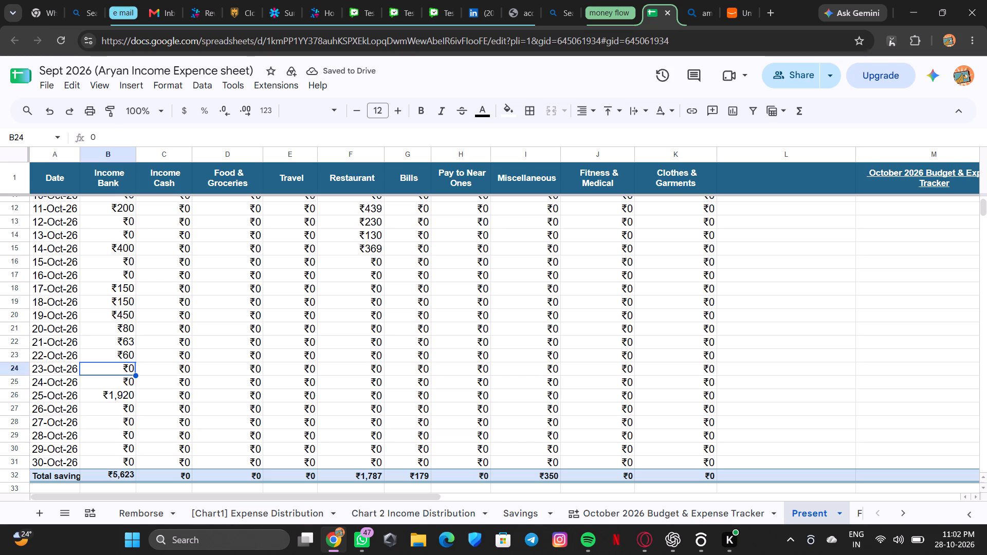
type("40")
key("Down")
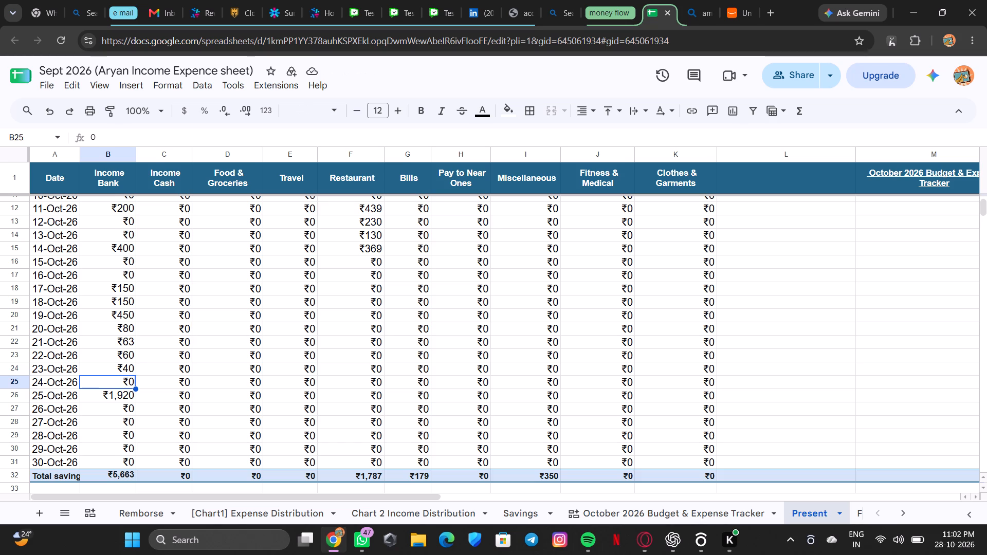
Set the Income Bank entry for 27-Oct-26 to 600.
key("Down")
key("Down")
key("Down")
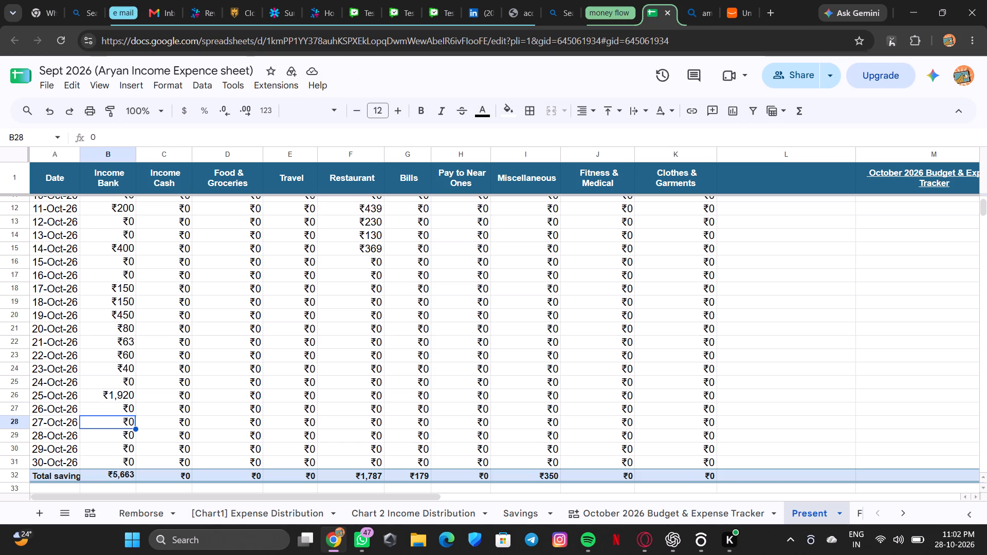
type("600")
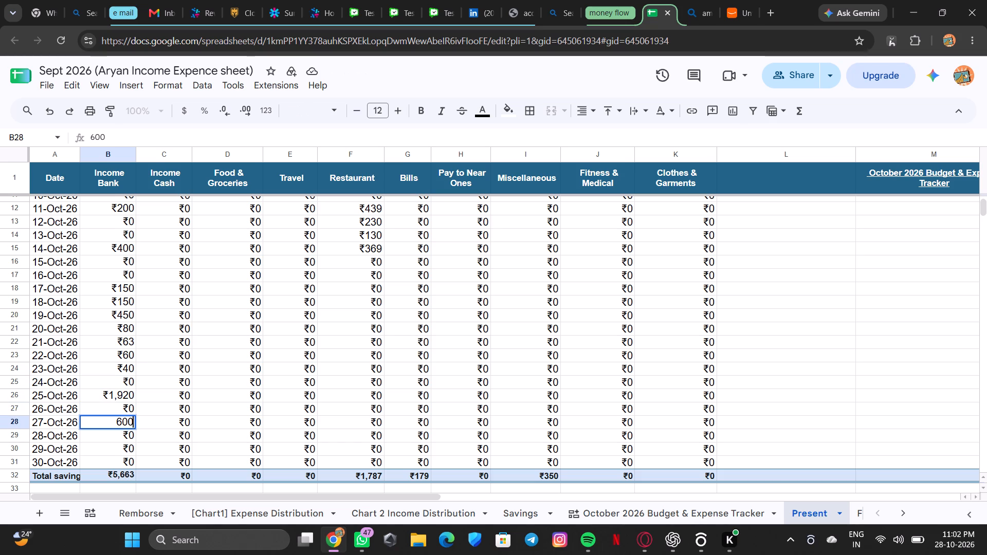
key("Down")
key("Up")
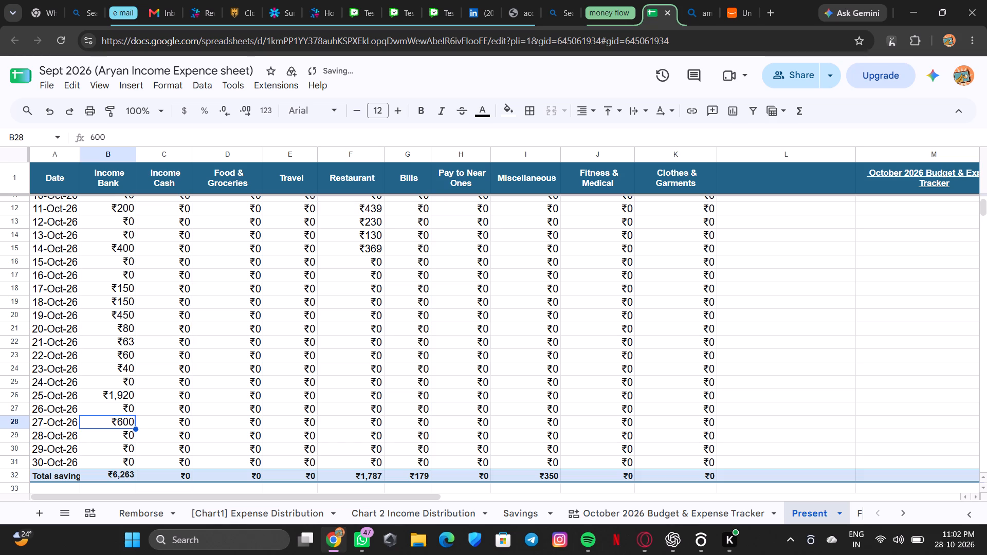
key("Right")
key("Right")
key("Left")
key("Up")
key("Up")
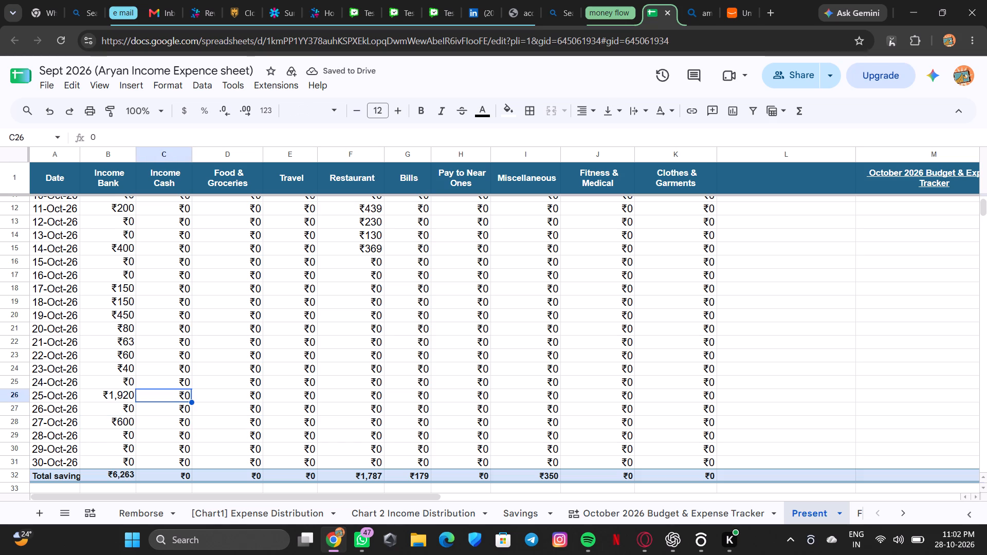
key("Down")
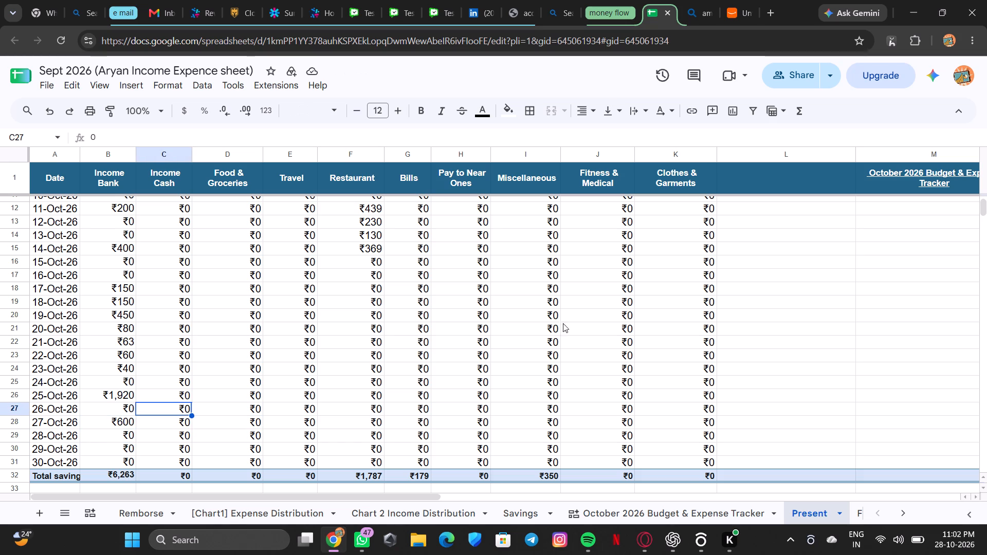
Open the Restaurant sheet and check its daily October entries.
left_click(900, 512)
left_click(296, 515)
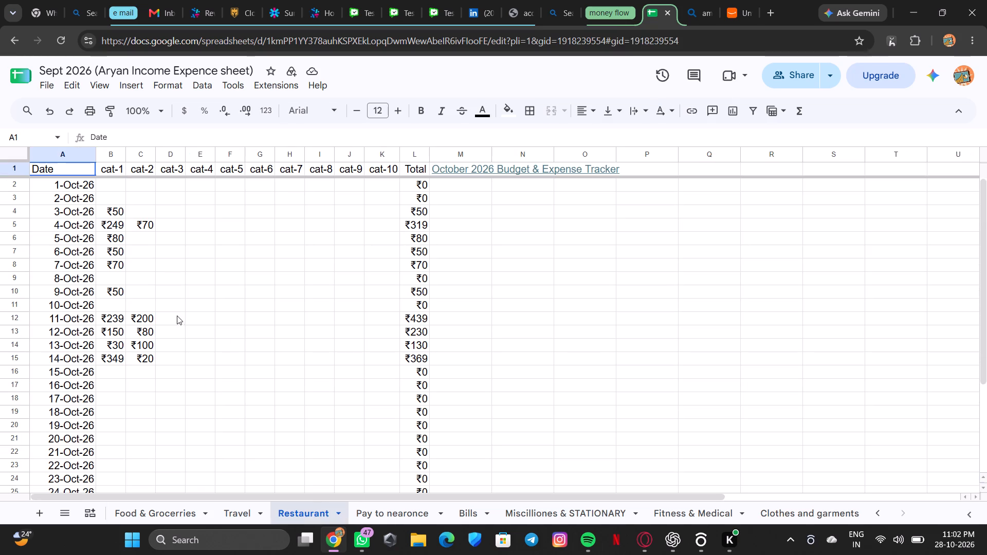
scroll(140, 262, "up", 2)
Open the Bills sheet and go through its October dates, examining the daily entries through late October.
left_click(463, 518)
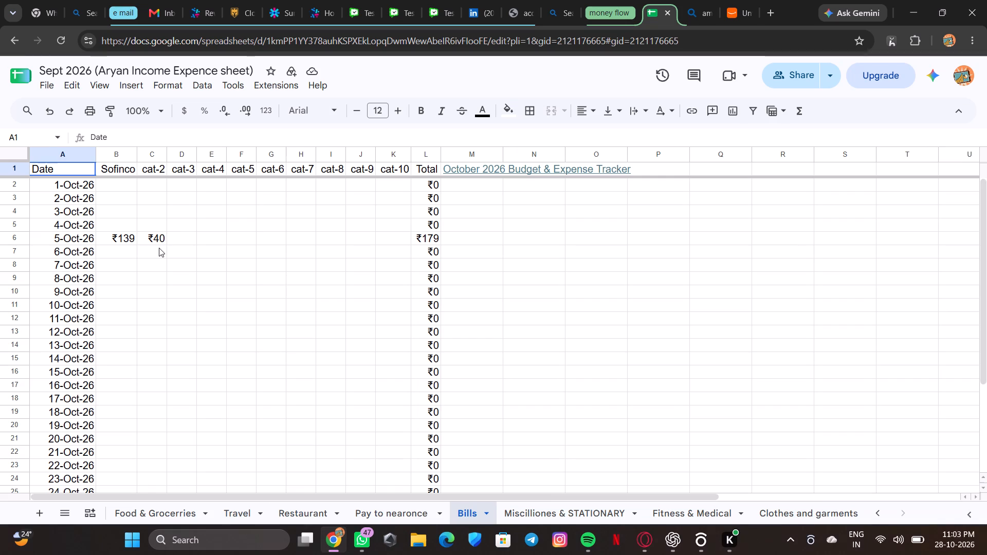
key("Down")
key("Down")
key("Down")
key("Down")
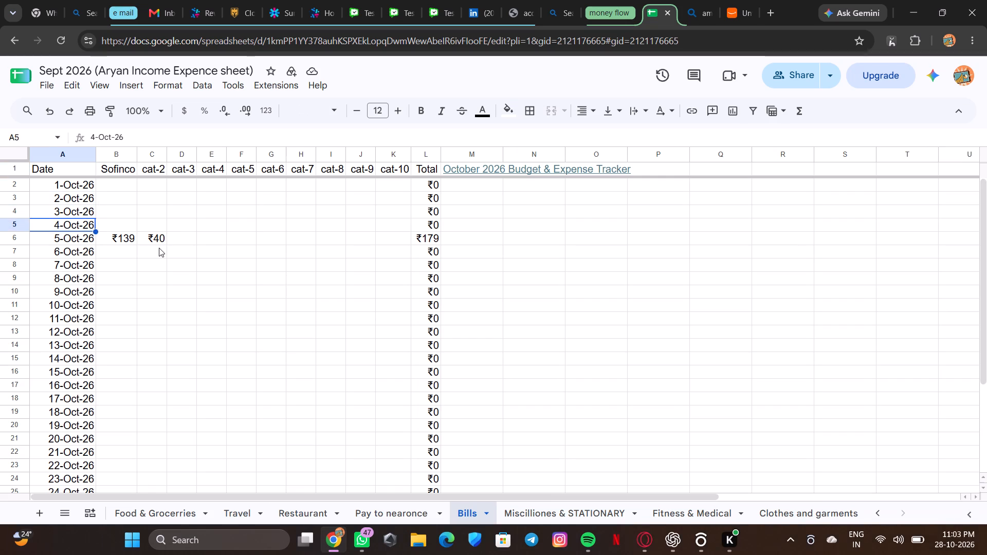
key("Down")
key("Down")
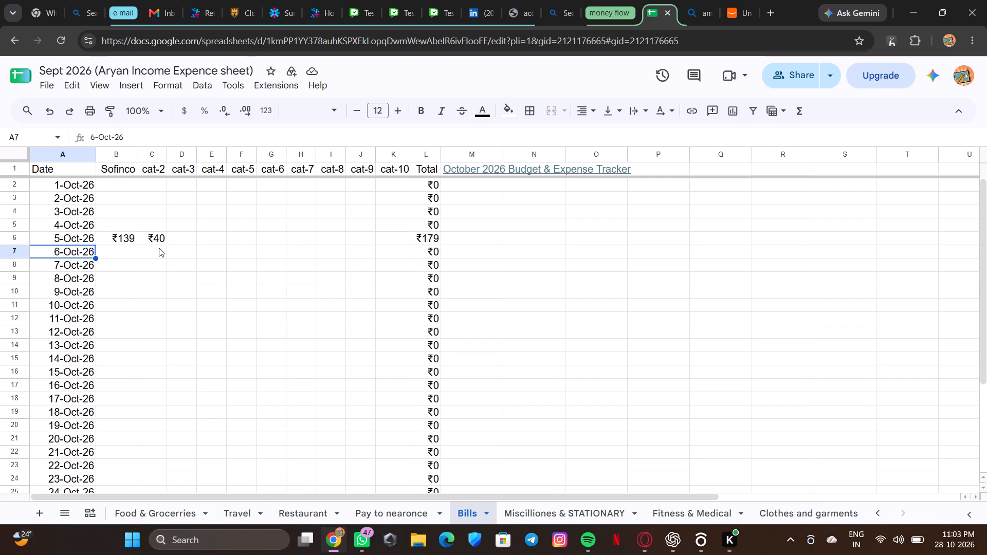
key("Down")
key("Down")
key("Down")
key("Down")
key("Down")
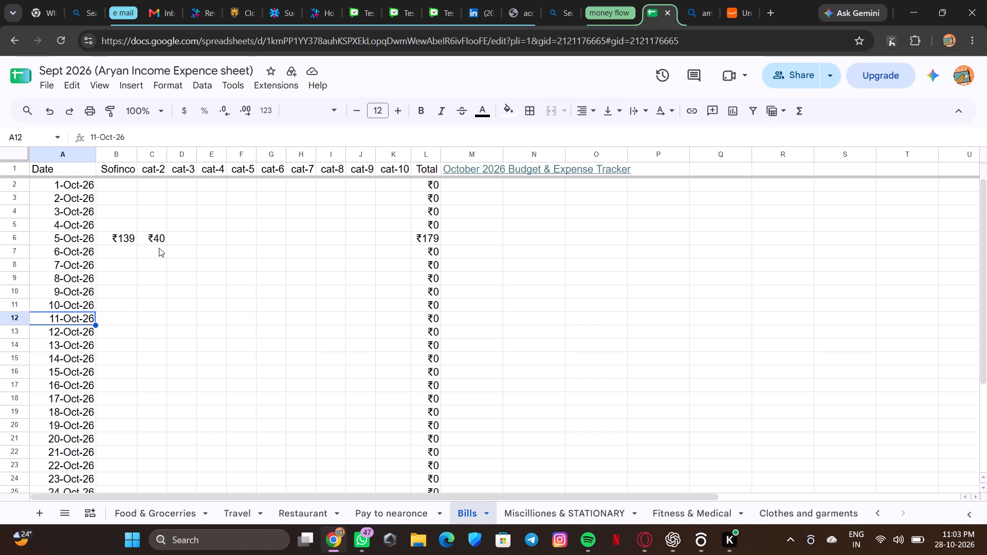
key("Down")
key("Down")
key("Down")
key("Down")
key("Down")
key("Down")
key("Down")
key("Down")
key("Down")
key("Down")
key("Down")
key("Down")
key("Down")
key("Down")
key("Down")
key("Down")
key("Down")
key("Down")
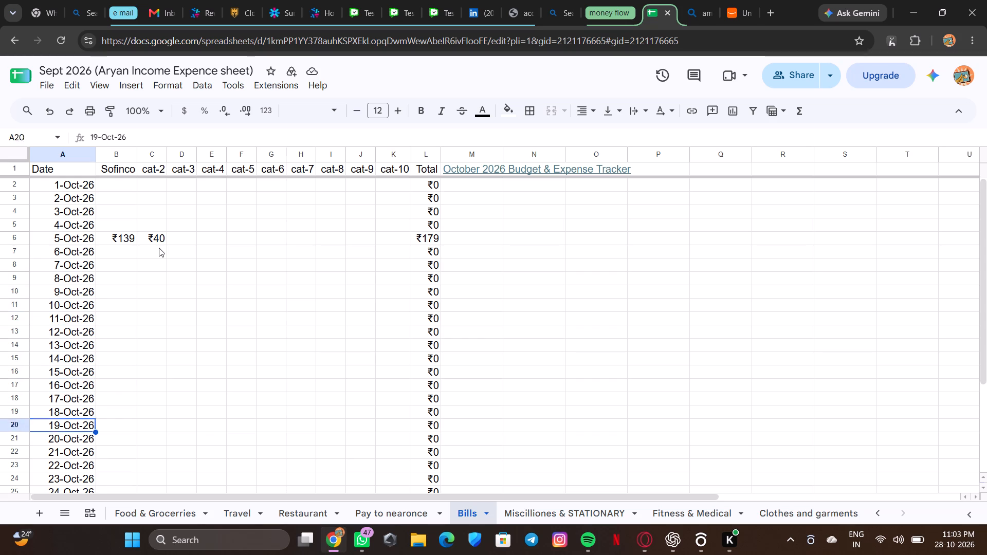
key("Up")
key("Up")
key("Up")
key("Up")
key("Up")
key("Up")
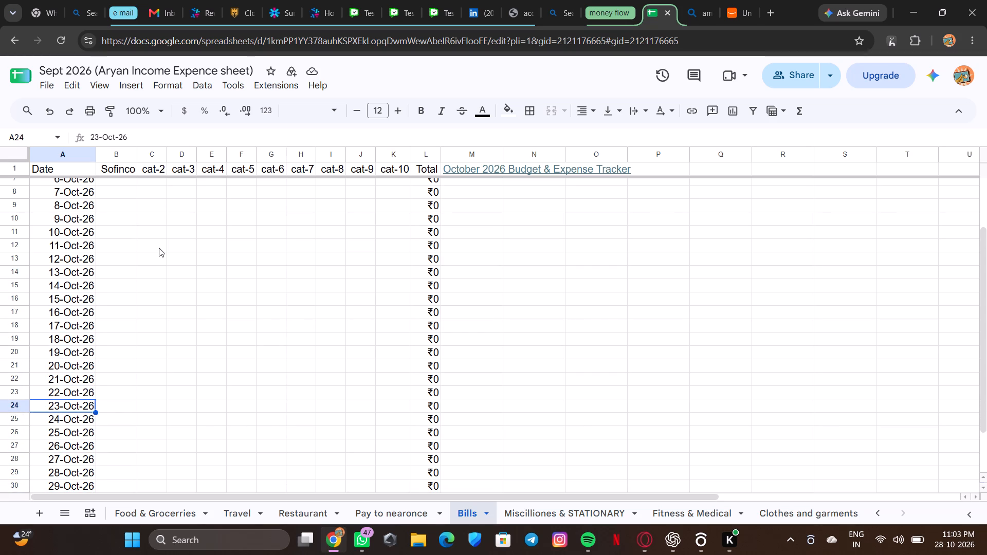
key("Up")
key("Up")
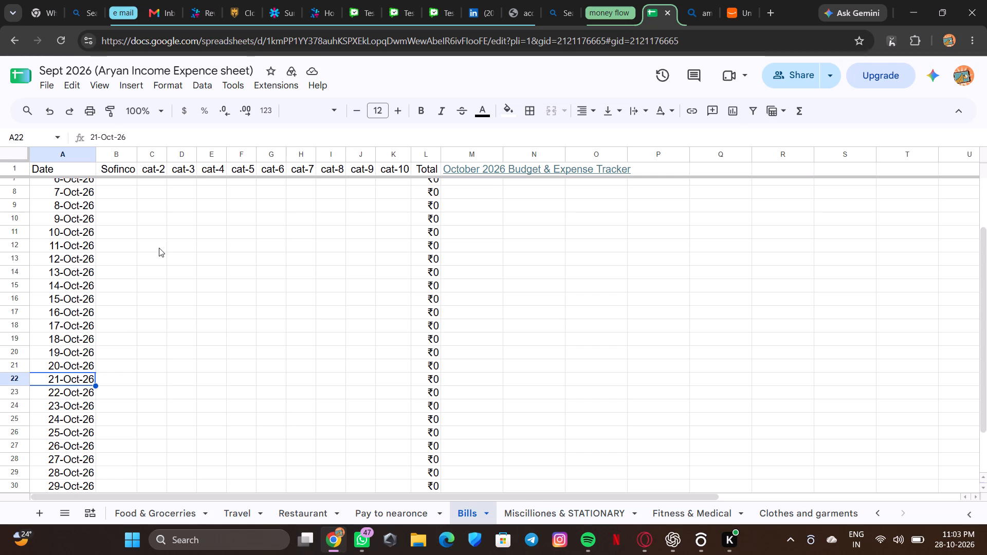
key("Up")
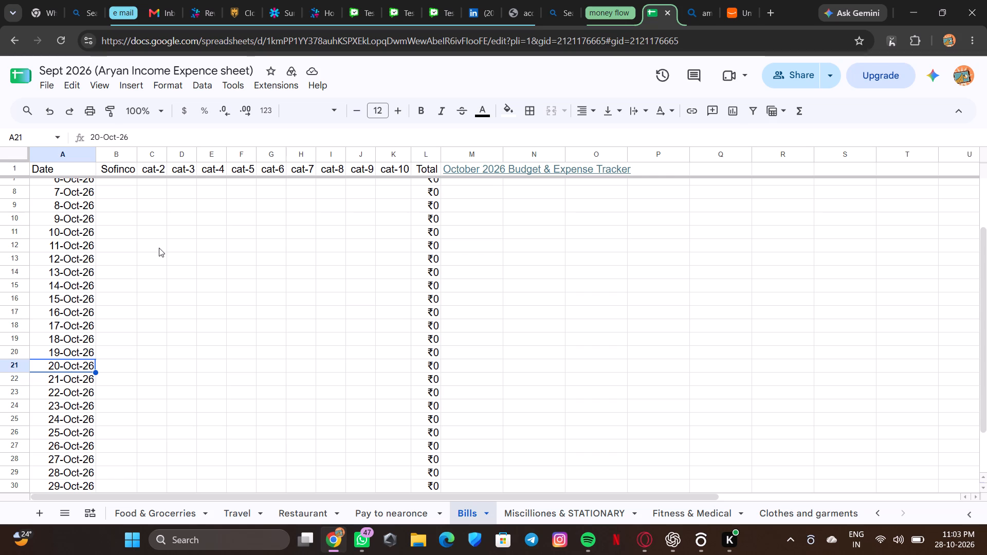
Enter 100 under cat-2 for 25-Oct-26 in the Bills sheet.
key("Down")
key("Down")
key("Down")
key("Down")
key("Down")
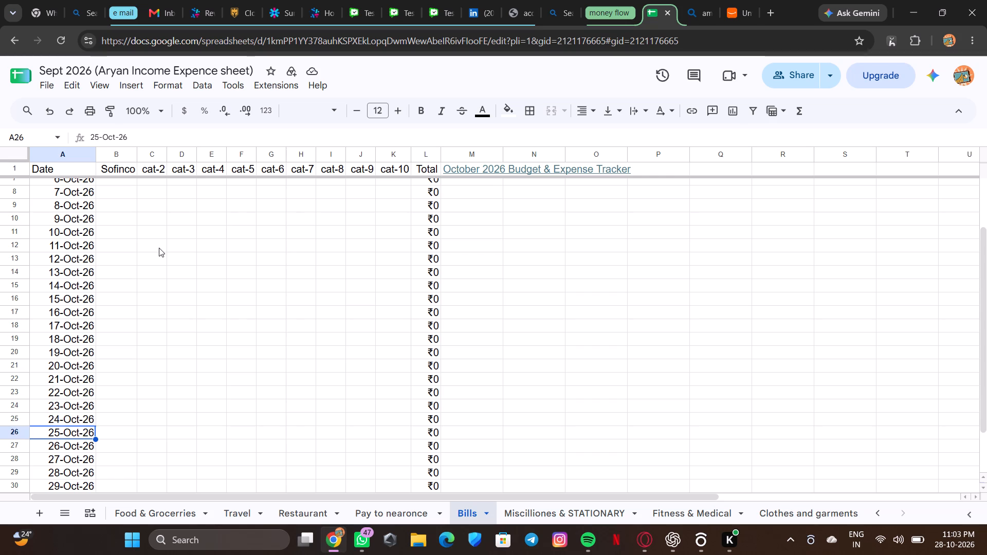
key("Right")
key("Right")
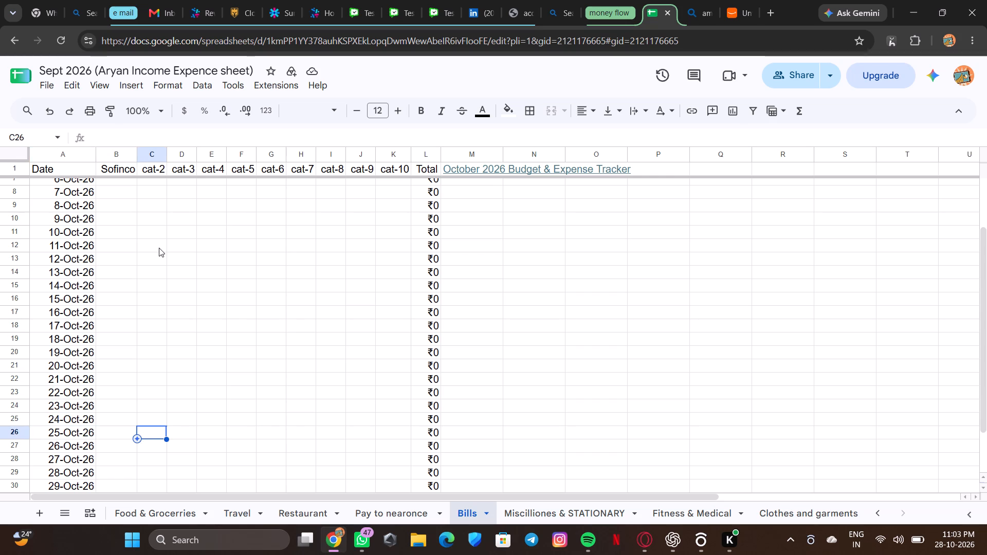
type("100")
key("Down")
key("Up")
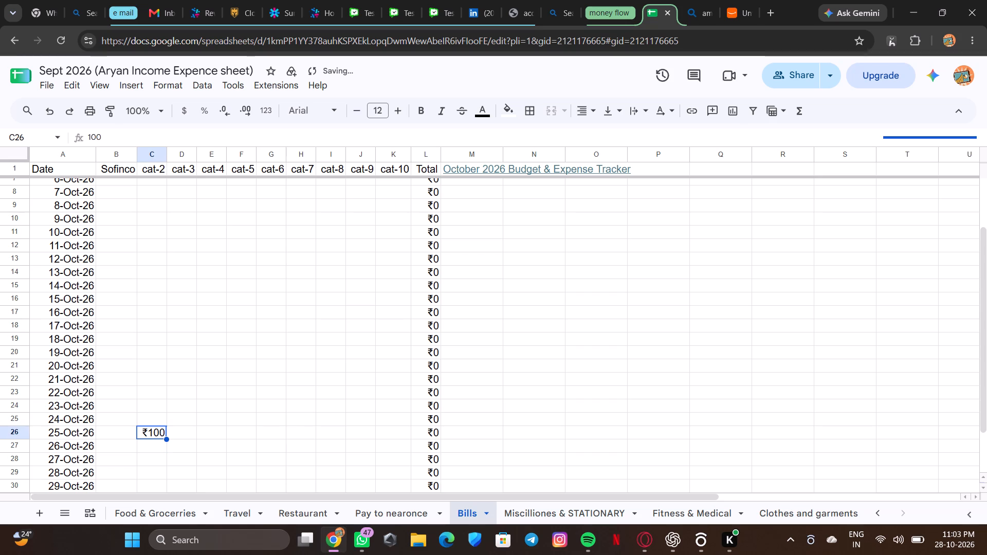
Replace the Bills cat-2 entry for 25-Oct-26 with 50.
type("50")
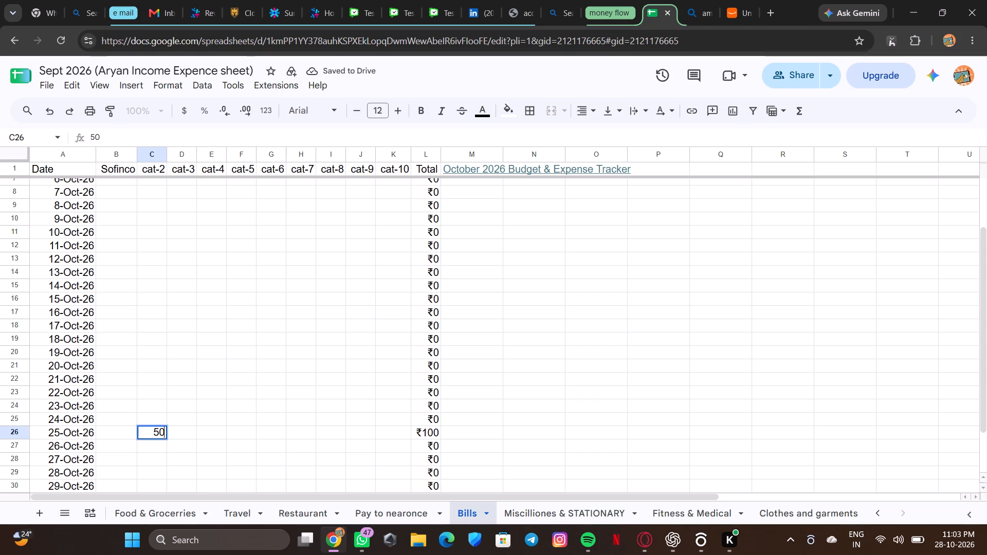
key("Down")
key("Up")
Enter 400 under cat-3 for 25-Oct-26 in the Bills sheet.
key("Right")
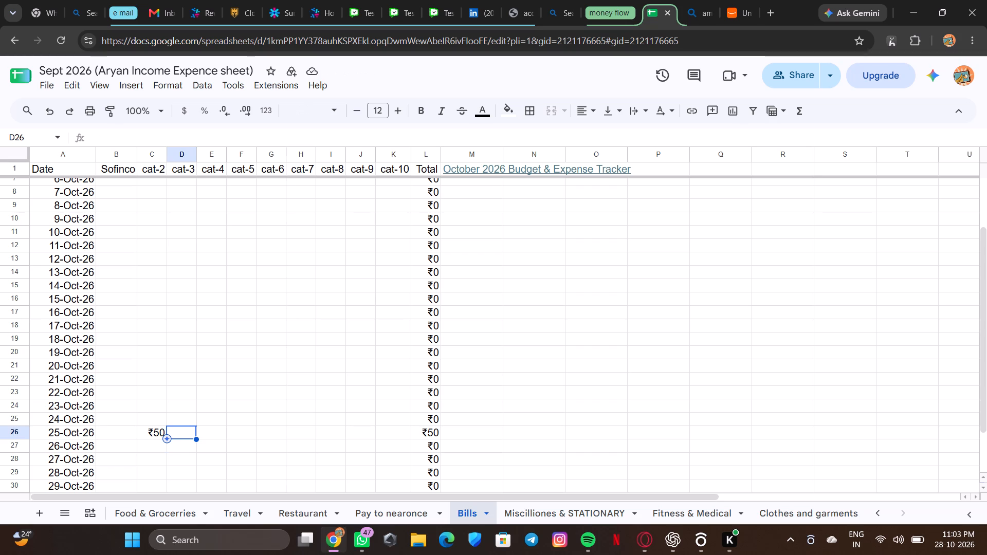
key("4")
key("BackSpace")
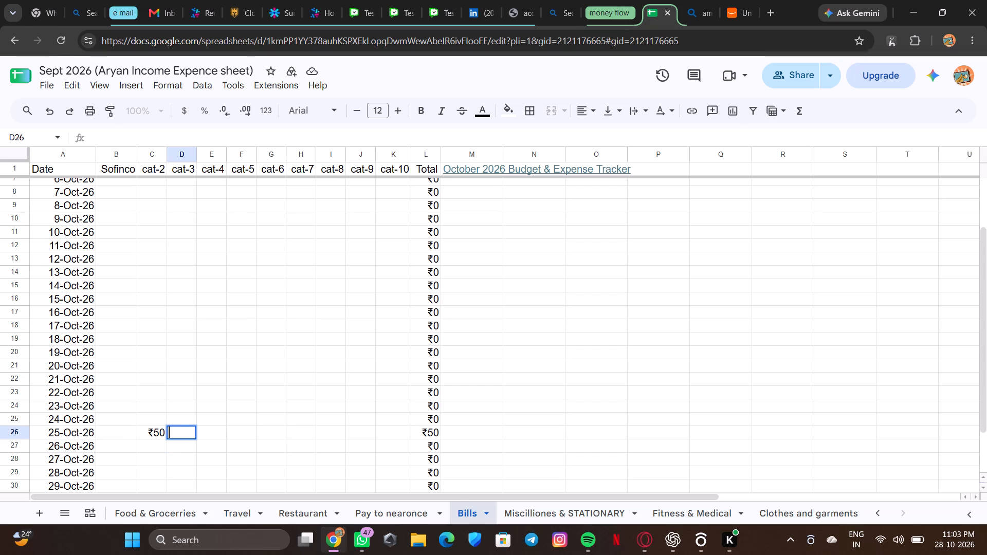
type("400")
key("Down")
key("Up")
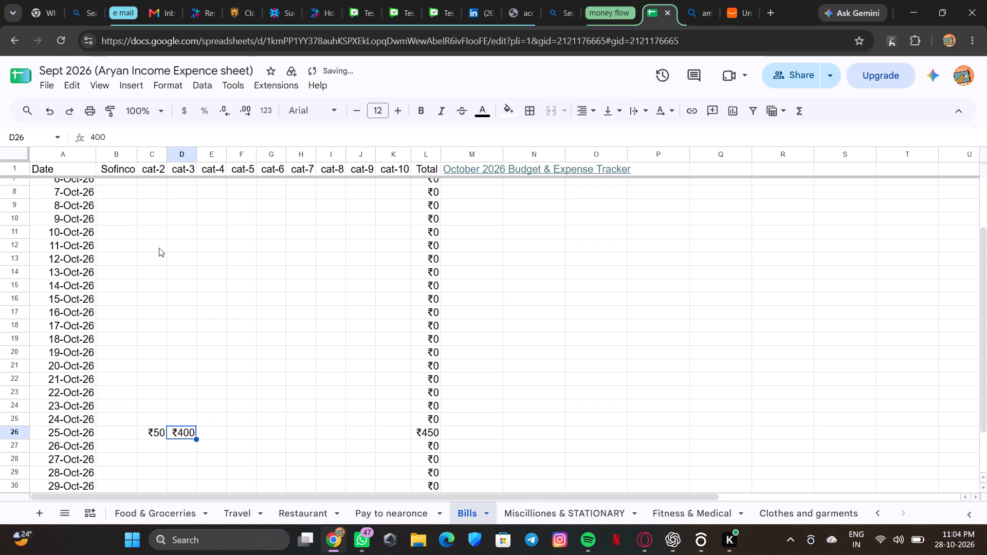
Enter 1416 under cat-4 for 25-Oct-26 in the Bills sheet.
key("Right")
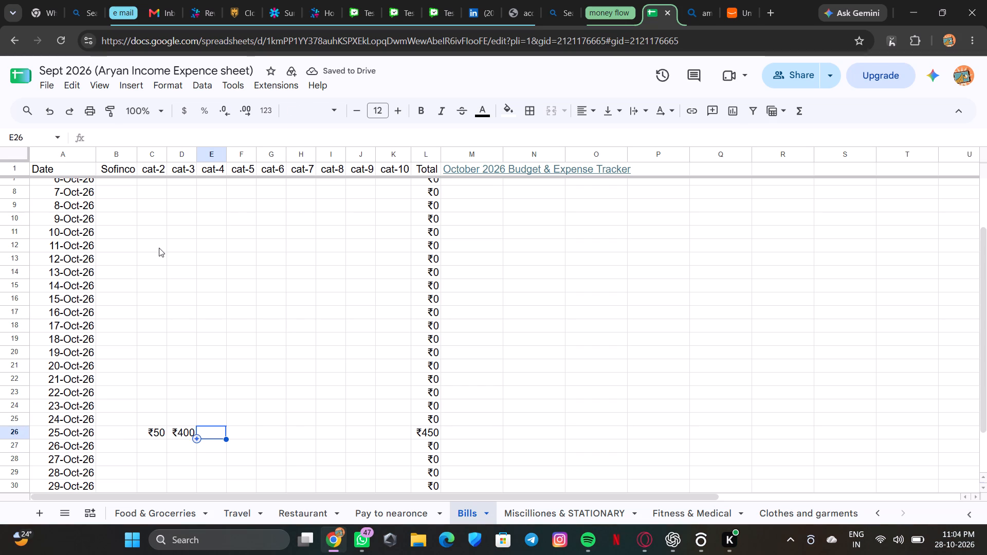
key("Up")
key("Down")
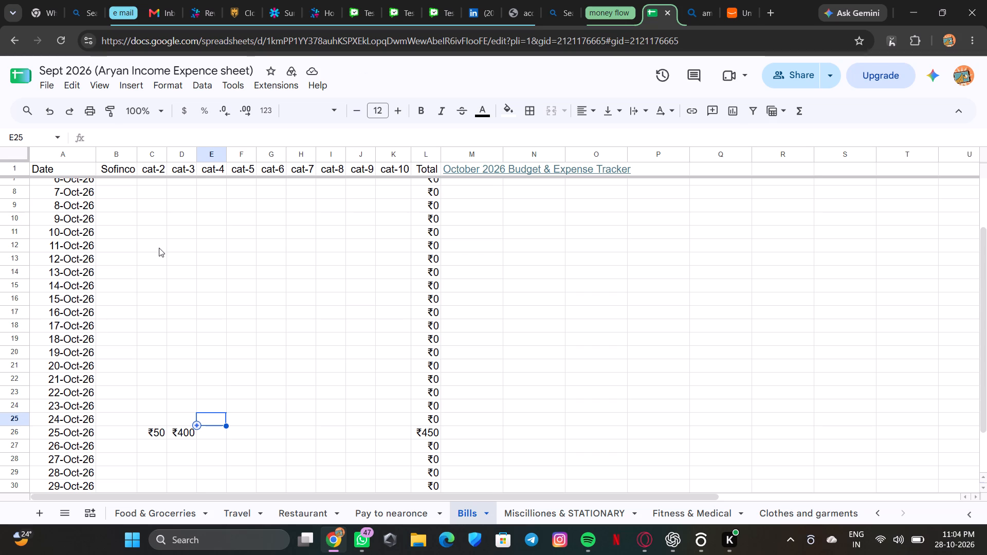
key("Up")
key("Left")
key("Left")
key("Down")
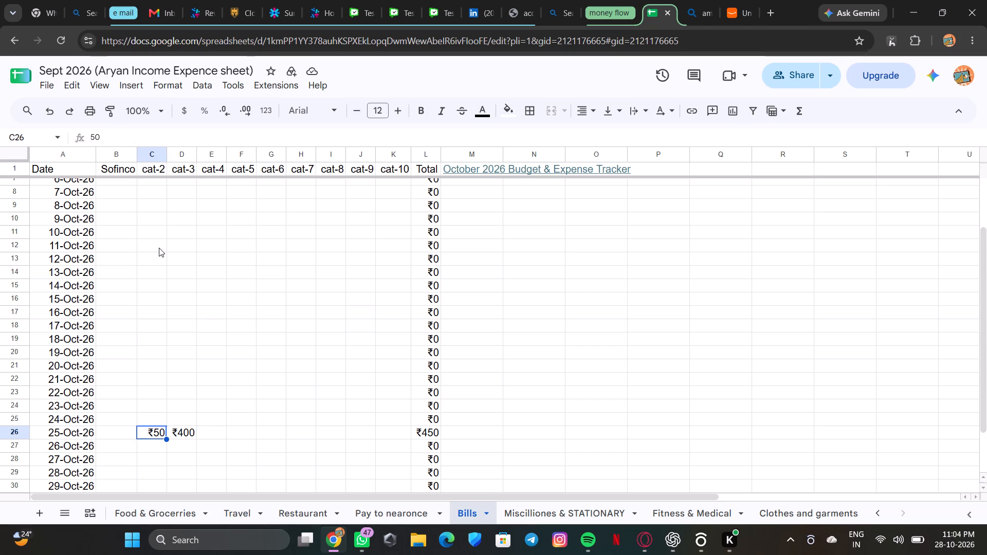
key("Right")
key("Right")
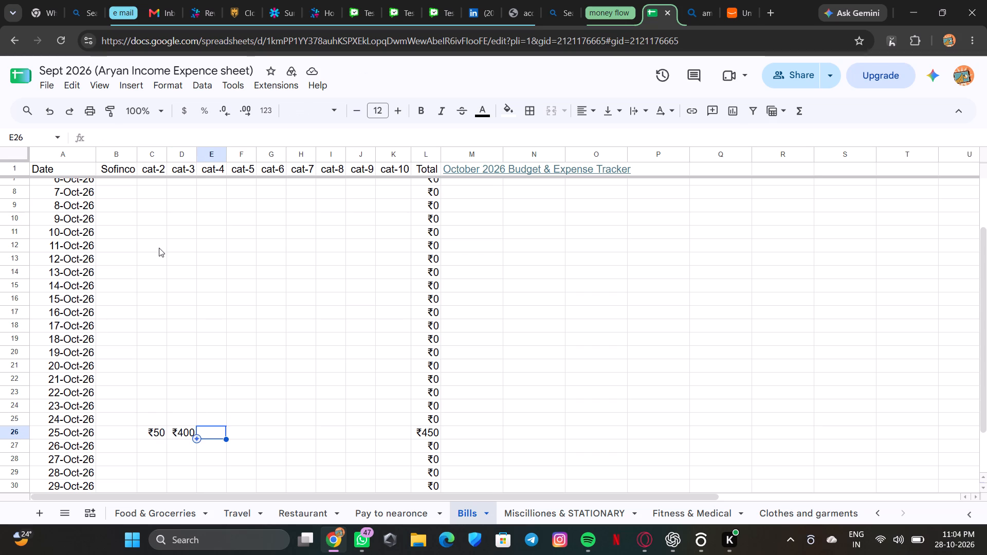
key("Right")
key("Left")
type("14")
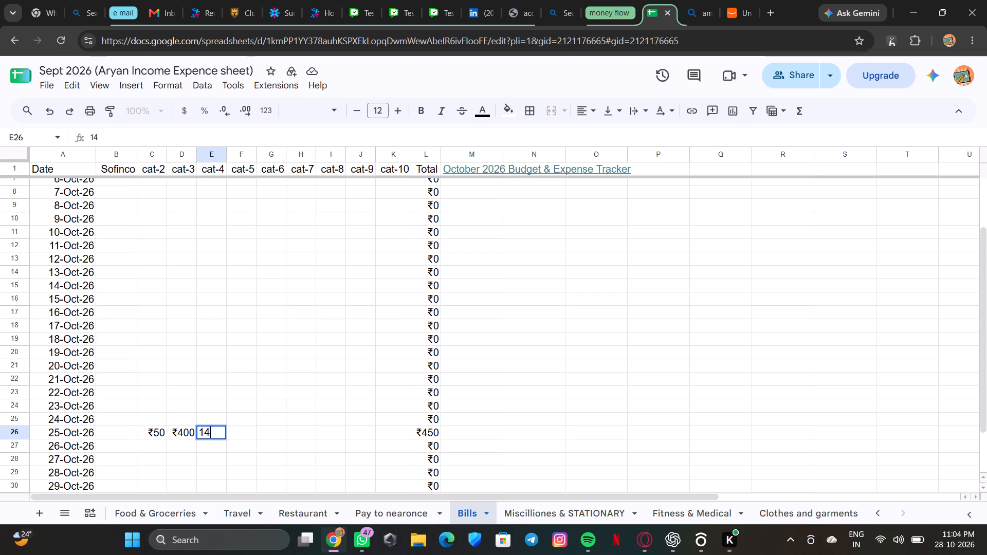
type("16")
key("Down")
key("Up")
key("Right")
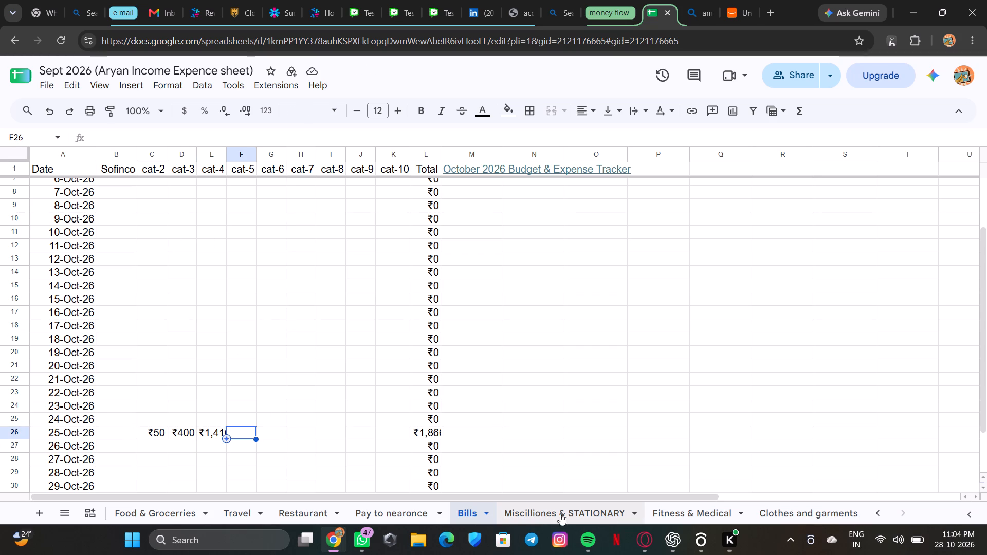
Enter 50 under cat-1 for 15-Oct-26 in the Restaurant sheet.
left_click(323, 517)
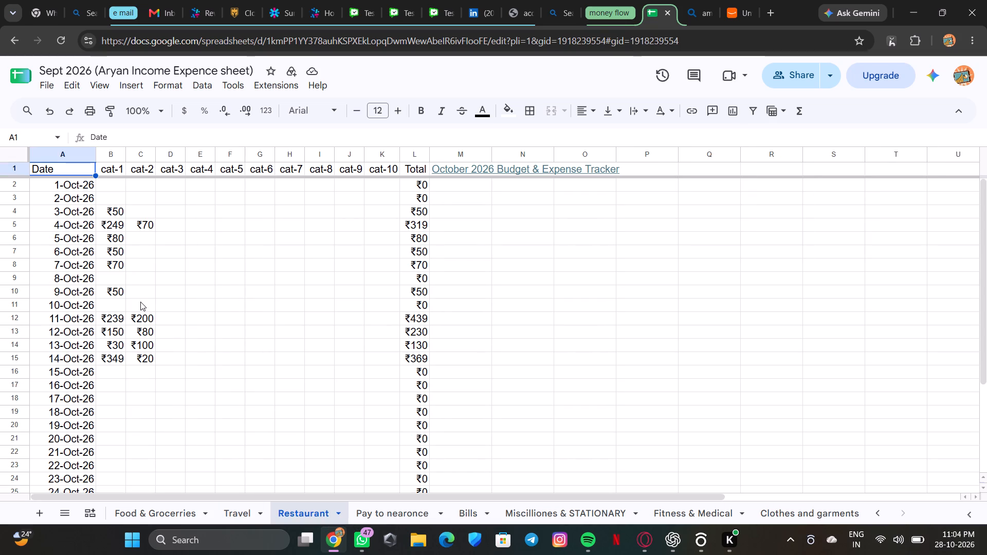
key("Up")
key("Down")
key("Down")
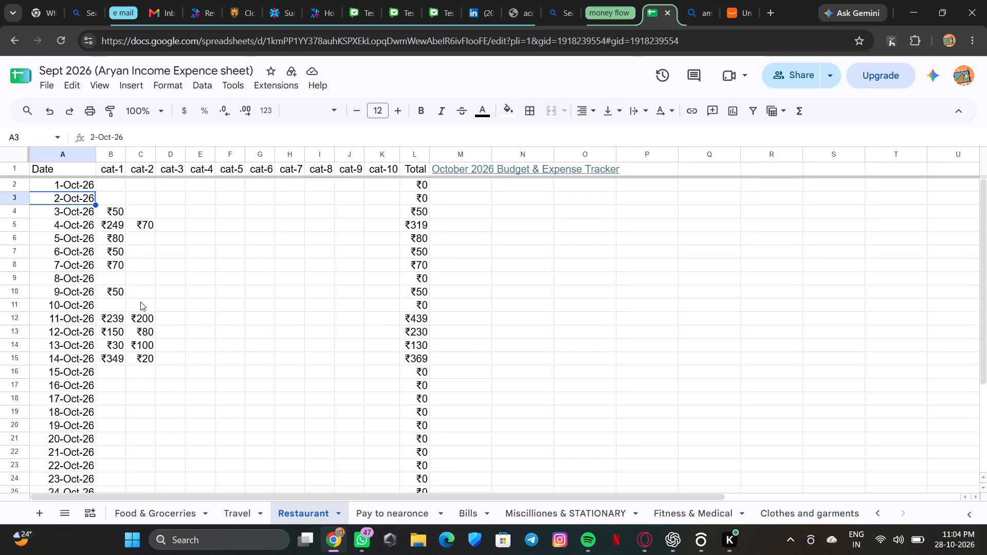
key("Down")
key("Down")
key("Down")
key("Down")
key("Down")
key("Down")
key("Down")
key("Down")
key("Down")
key("Down")
key("Down")
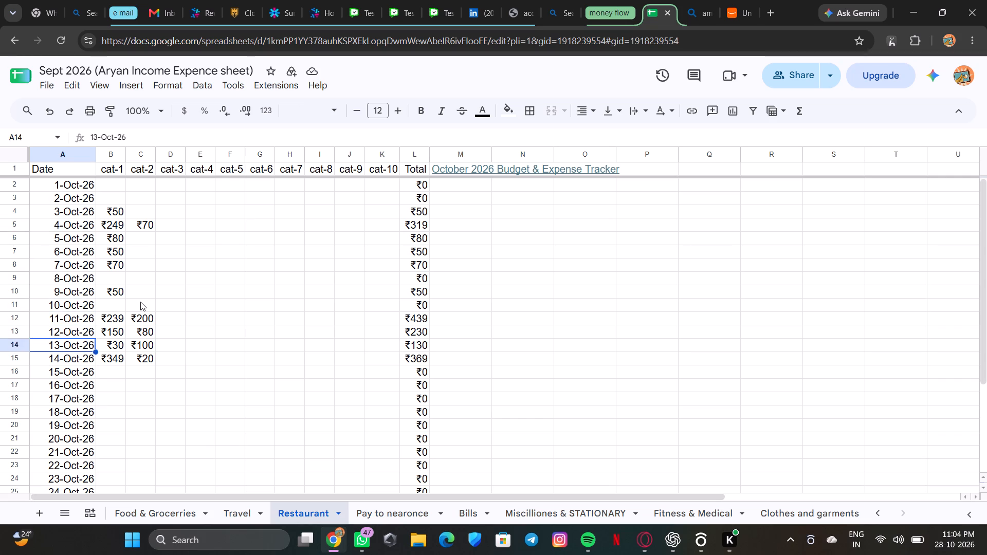
key("Down")
key("Down")
key("Right")
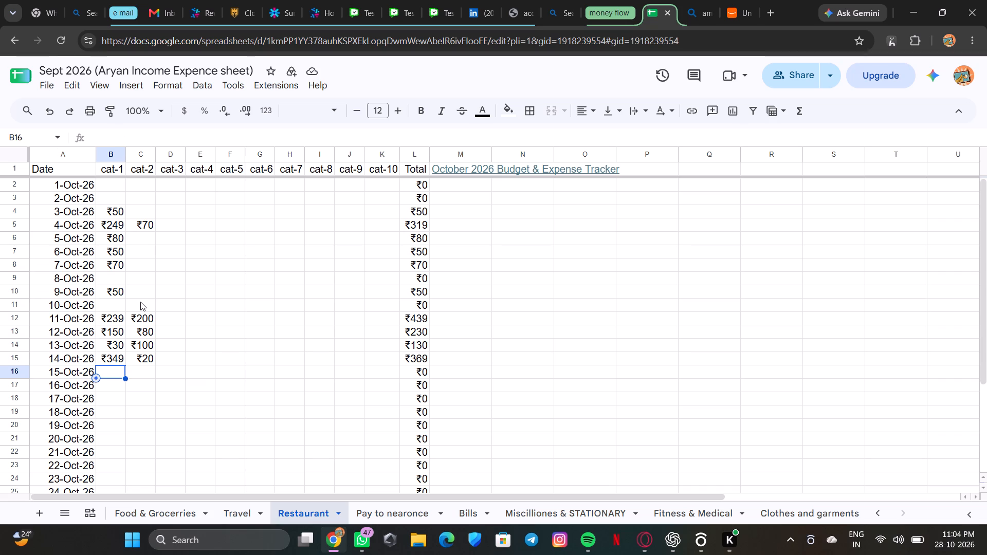
key("Up")
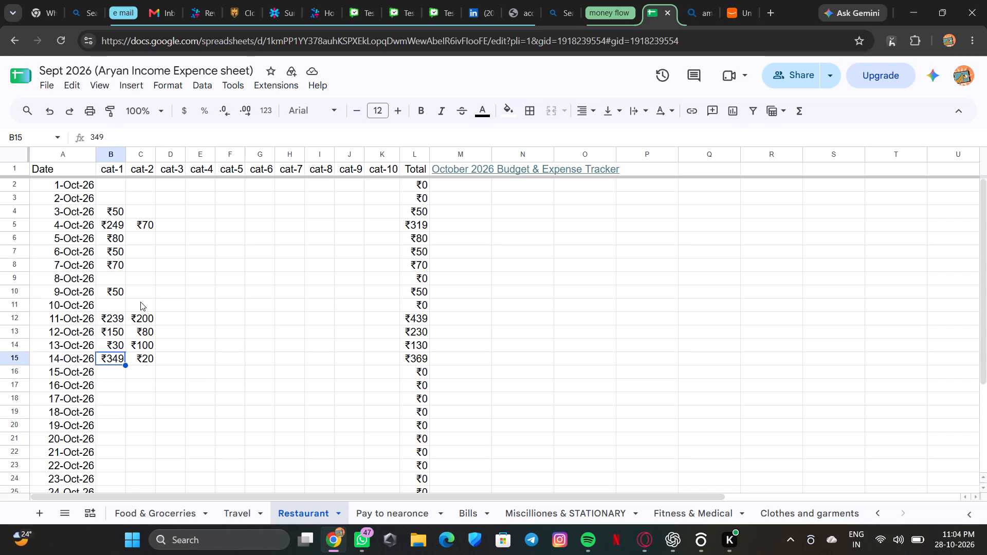
key("Down")
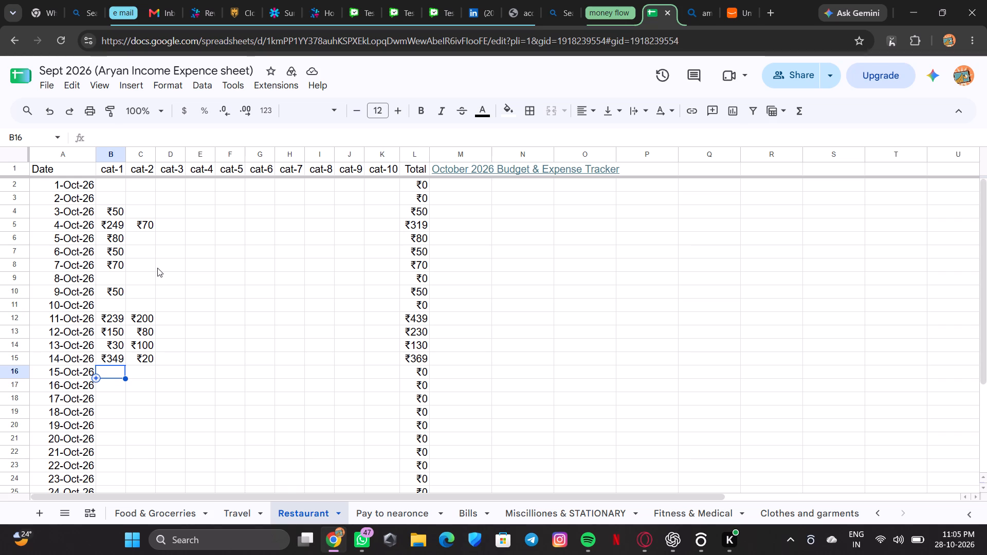
type("50")
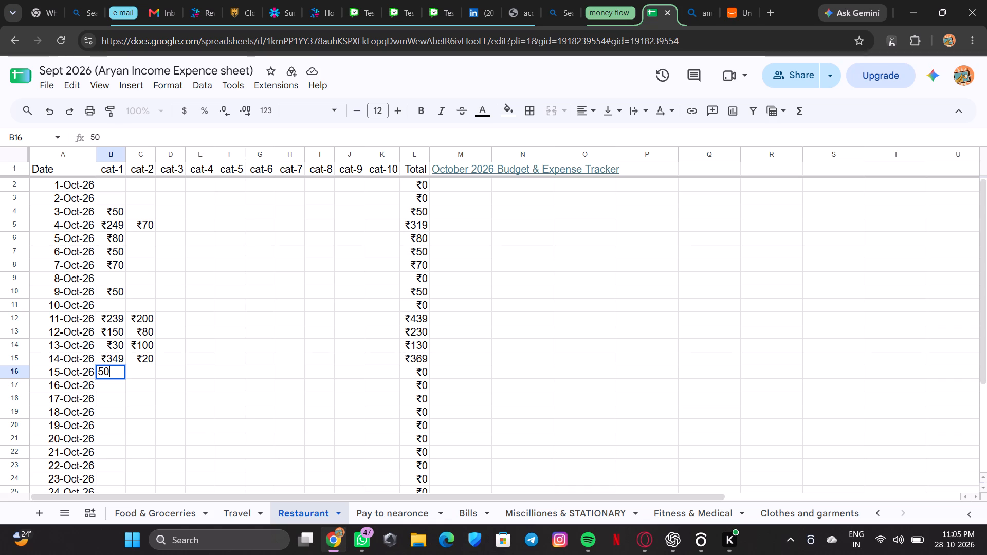
key("Up")
key("Down")
Enter 175 under cat-2 for 15-Oct-26 in the Restaurant sheet.
key("Right")
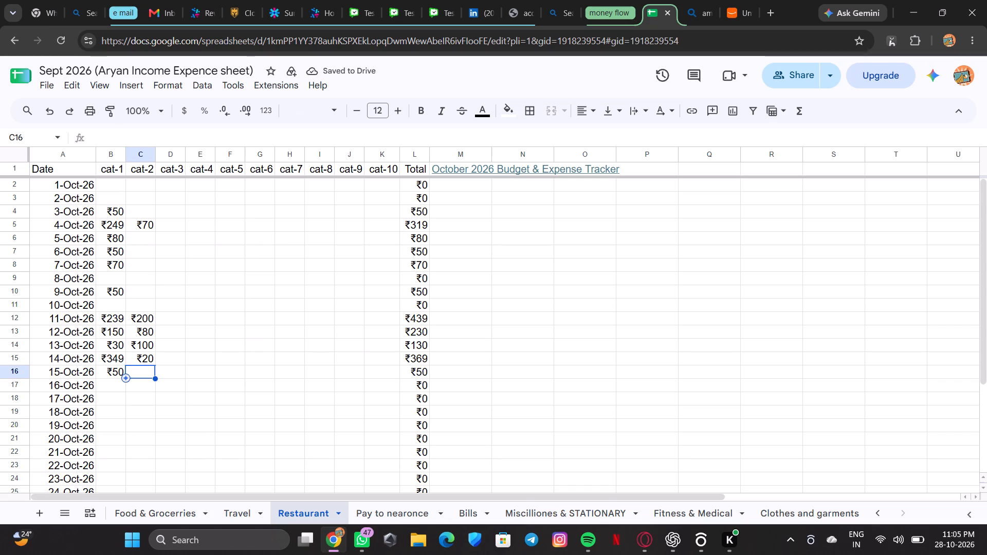
type("175")
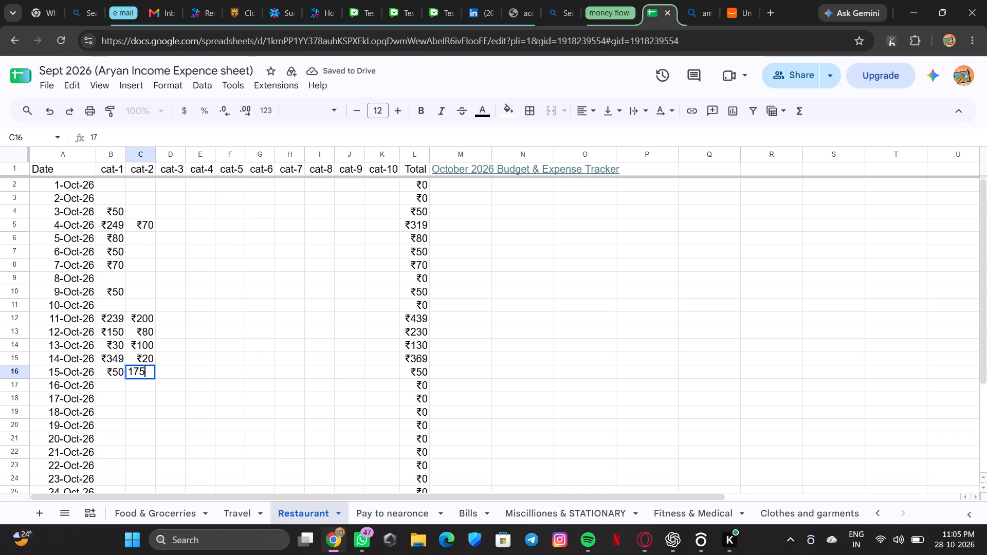
key("Down")
key("Up")
key("Right")
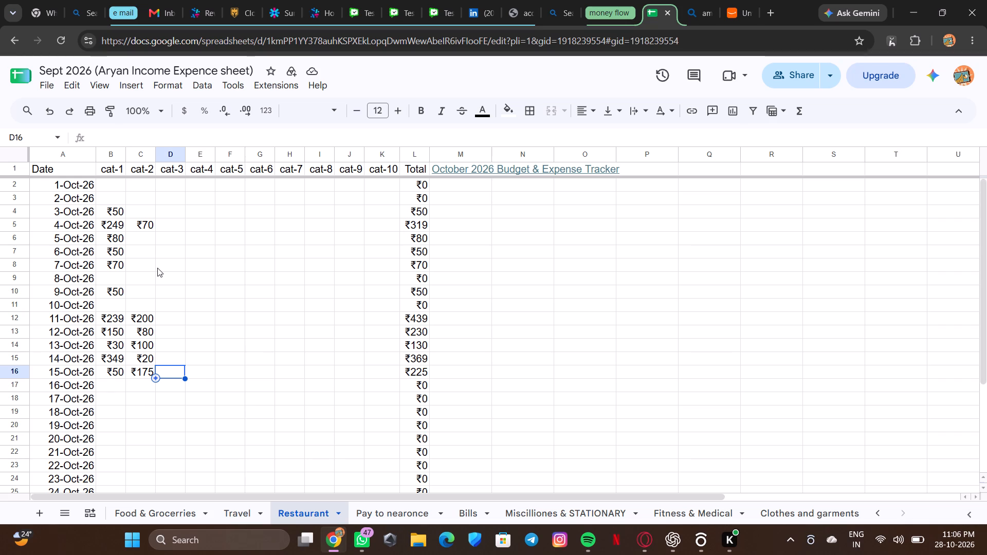
Enter 130 under cat-1 for 18-Oct-26 in the Restaurant sheet.
key("Down")
key("Down")
key("Left")
key("Left")
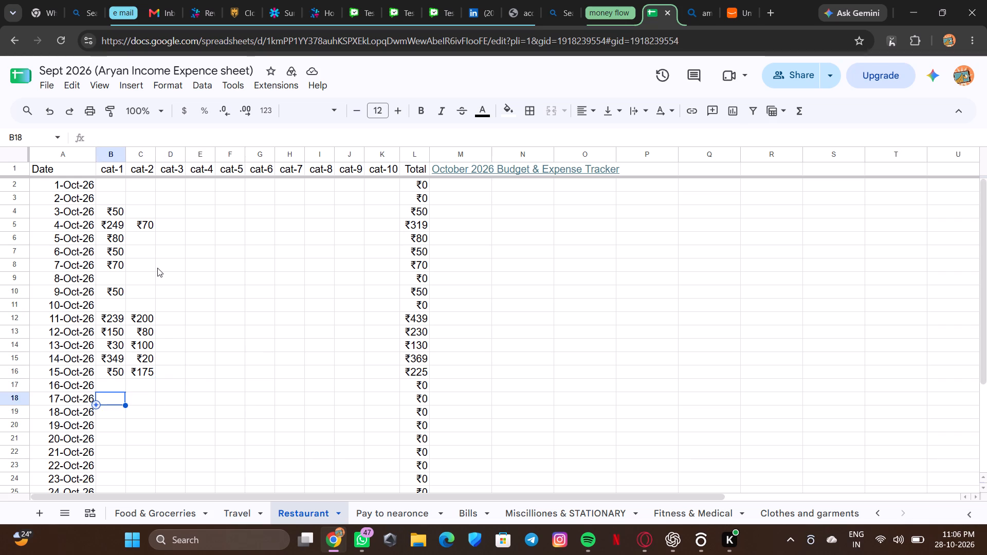
key("Down")
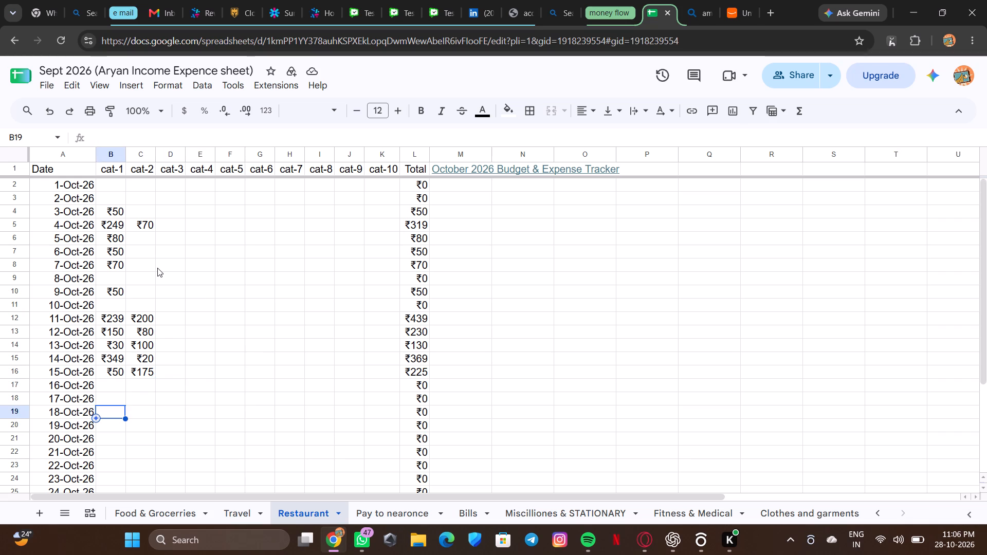
type("130")
key("Down")
key("Up")
key("Right")
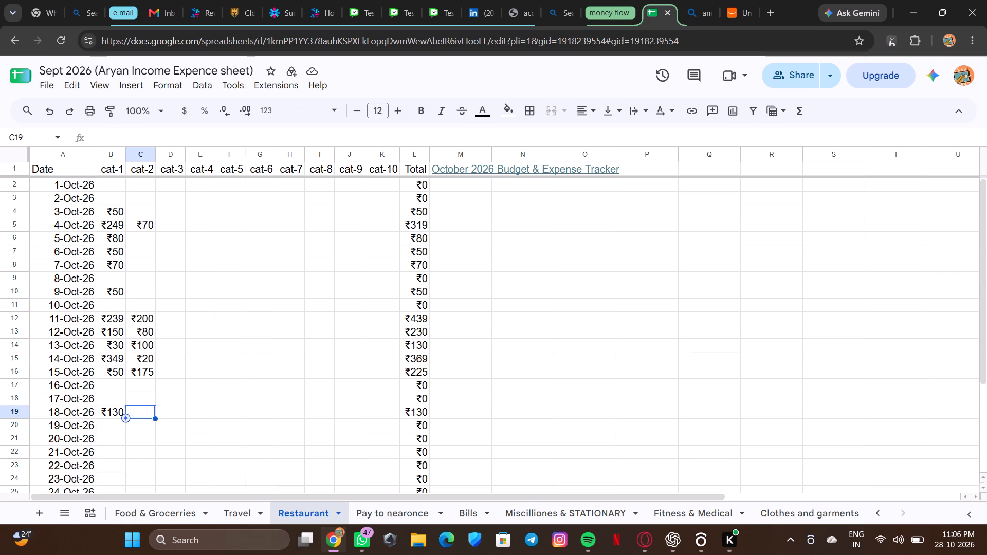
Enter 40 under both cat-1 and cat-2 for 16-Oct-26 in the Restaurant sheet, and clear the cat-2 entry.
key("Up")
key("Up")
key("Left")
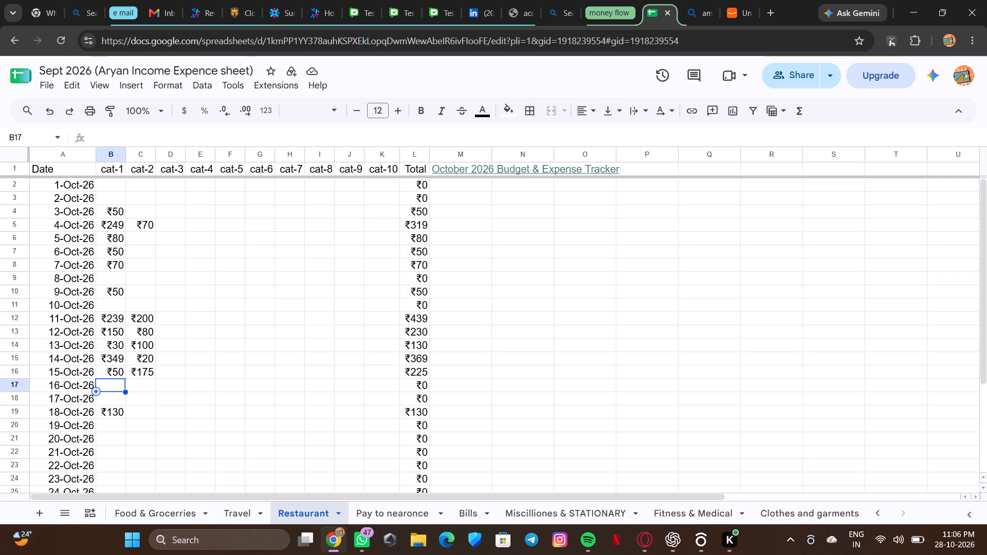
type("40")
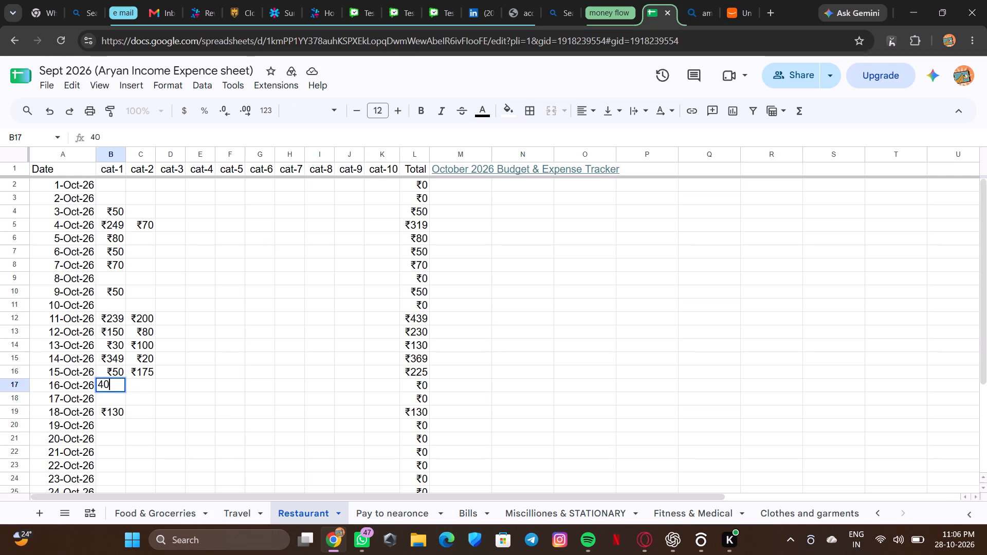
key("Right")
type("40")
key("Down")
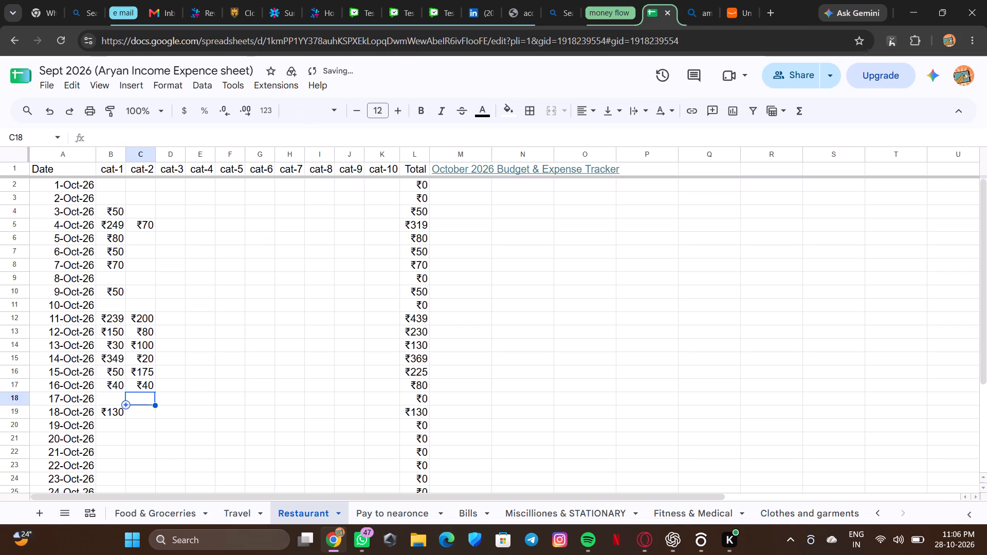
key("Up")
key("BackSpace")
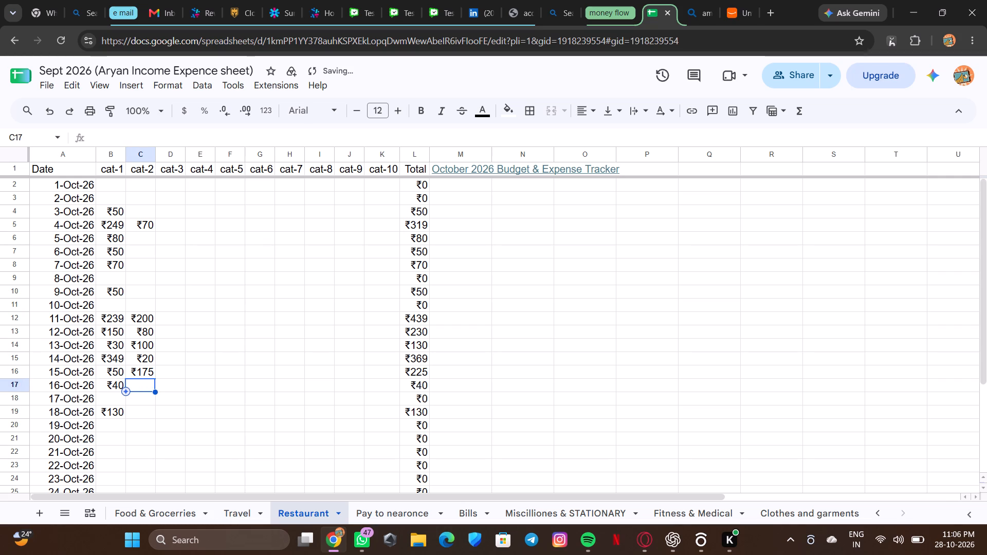
Set the Restaurant cat-1 entry for 16-Oct-26 to 80.
key("Left")
key("BackSpace")
type("80")
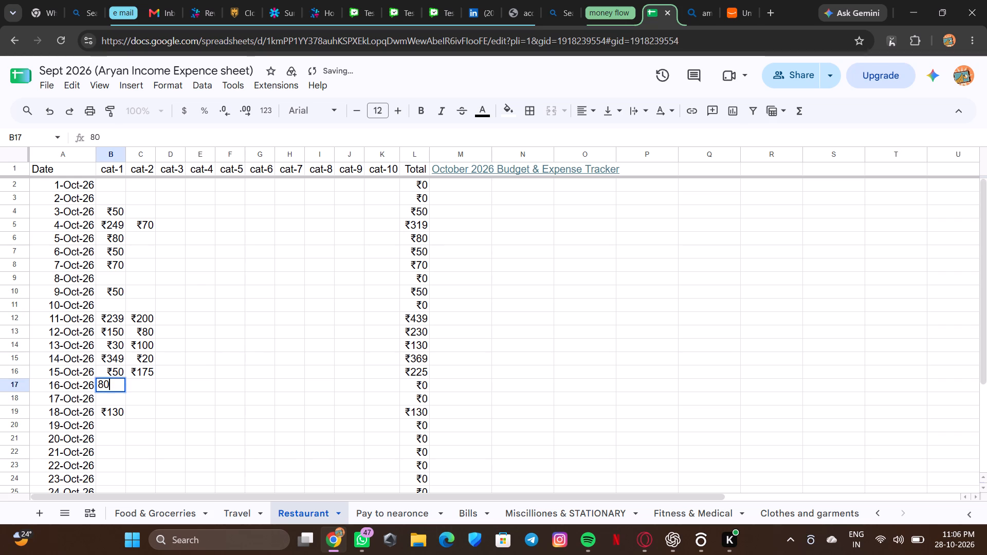
key("Down")
key("Up")
key("Right")
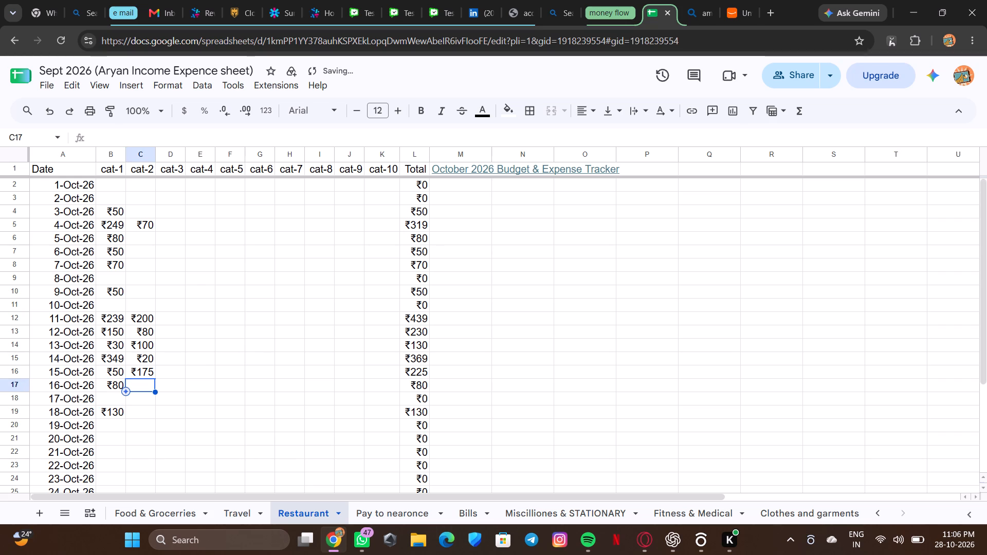
Enter 100 under cat-1 for 17-Oct-26 in the Restaurant sheet.
key("Left")
key("Down")
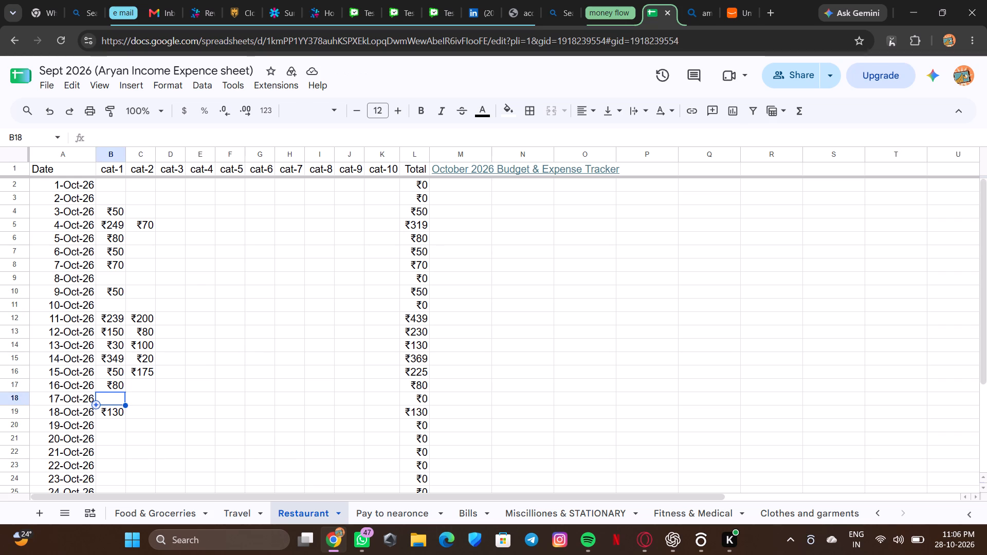
type("100")
key("Down")
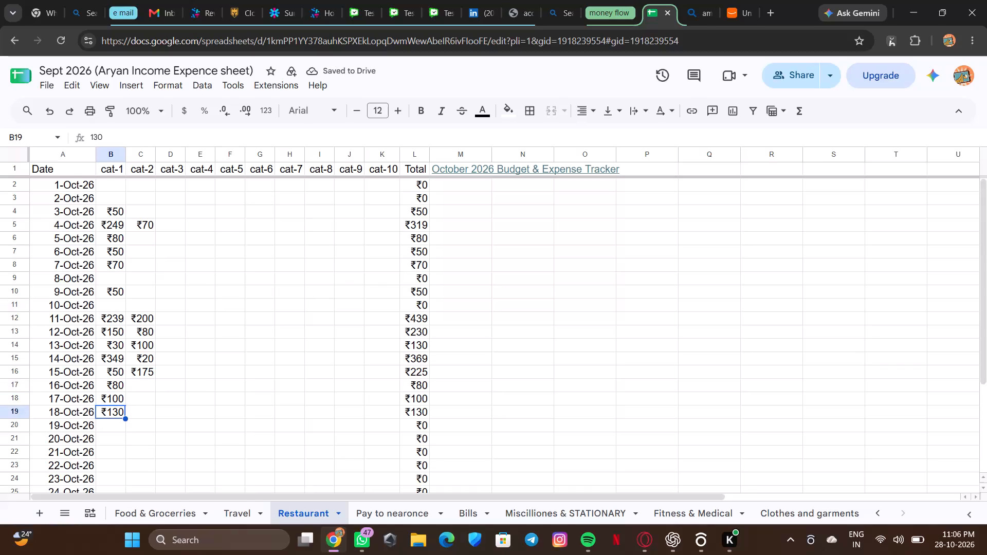
For 19-Oct-26 in the Restaurant sheet, enter 50, 70, 20 and 20 under cat-1 through cat-4.
key("Down")
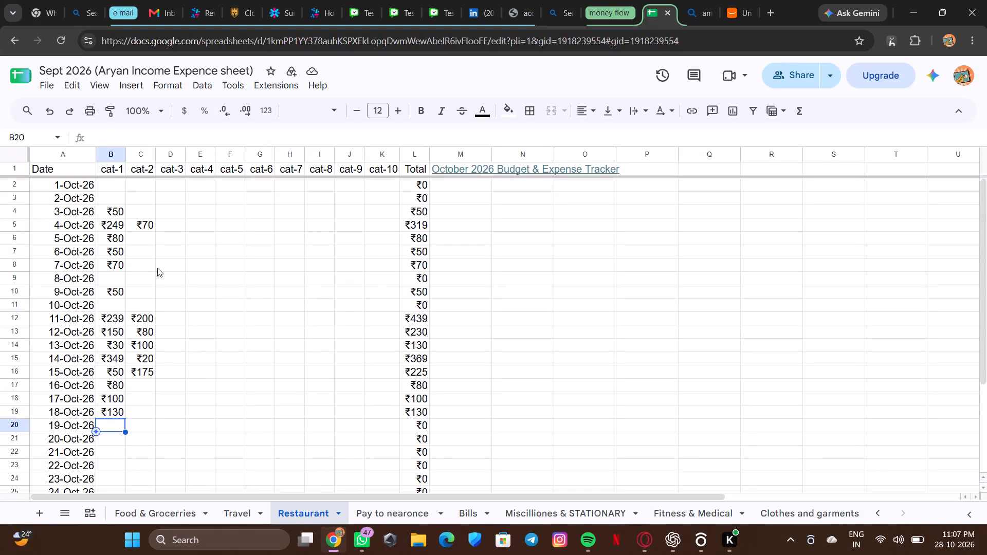
type("50")
key("Down")
key("Right")
key("Up")
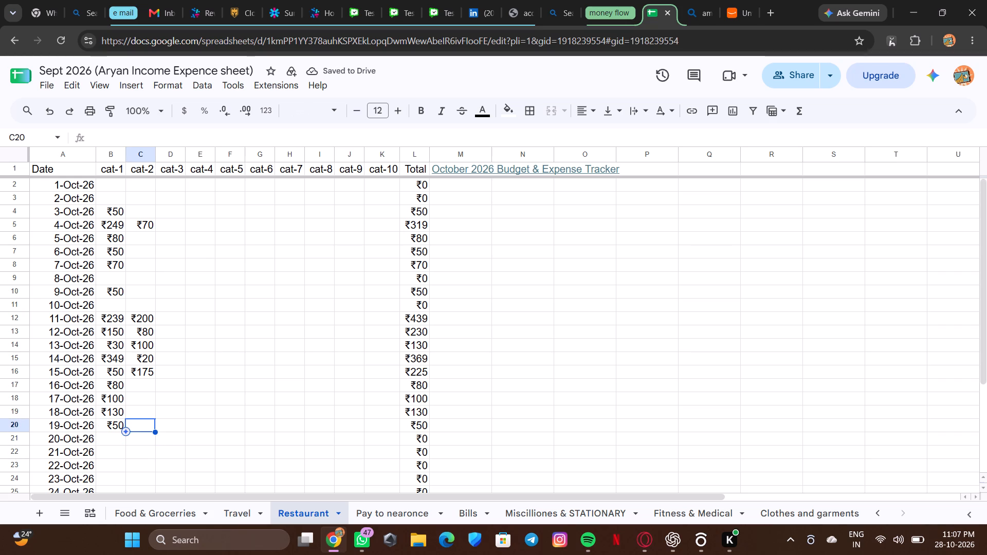
type("70")
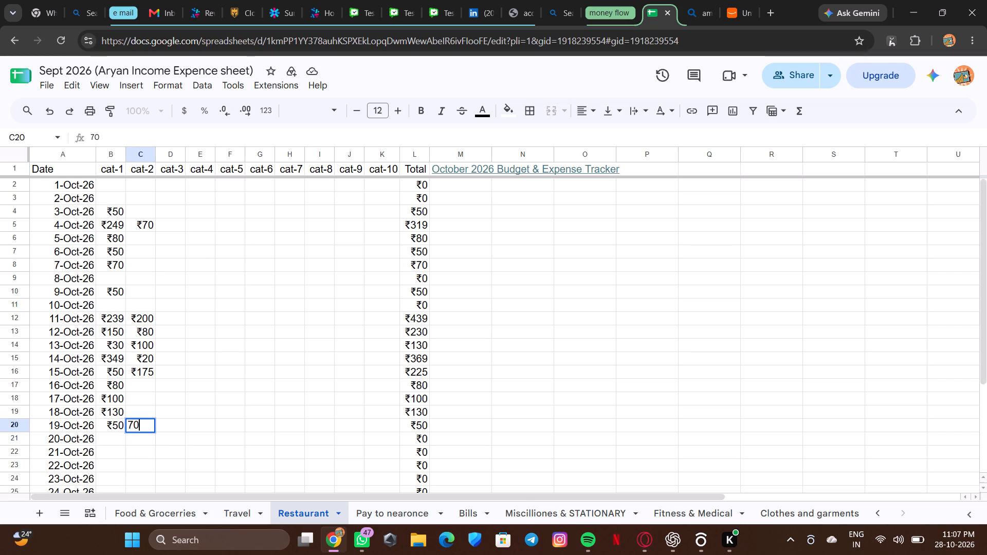
key("Down")
key("Up")
key("Right")
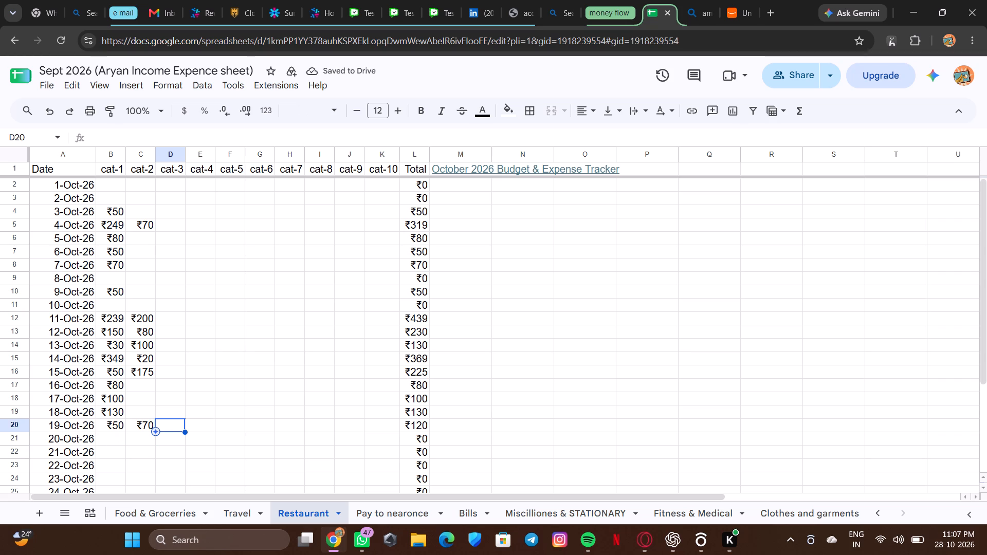
type("20")
key("Right")
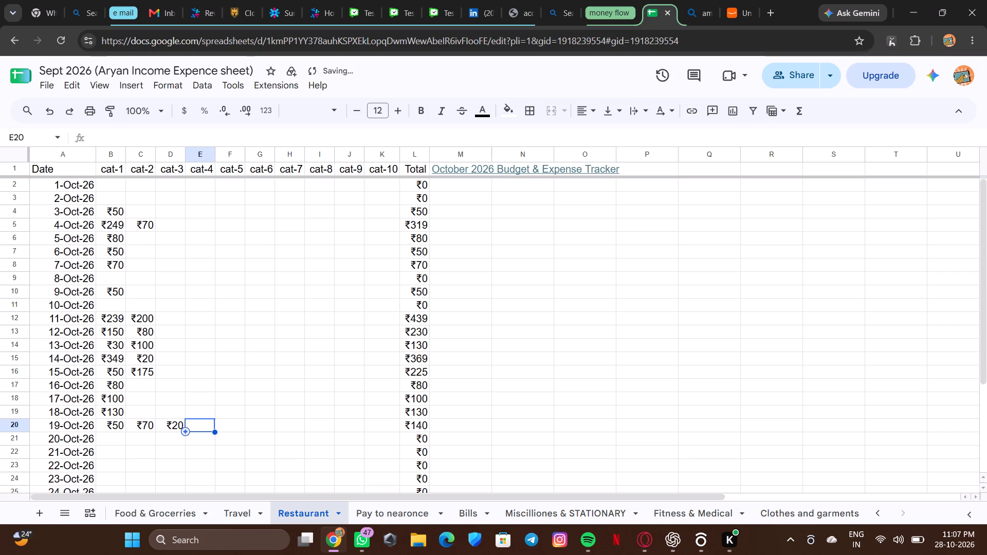
type("20")
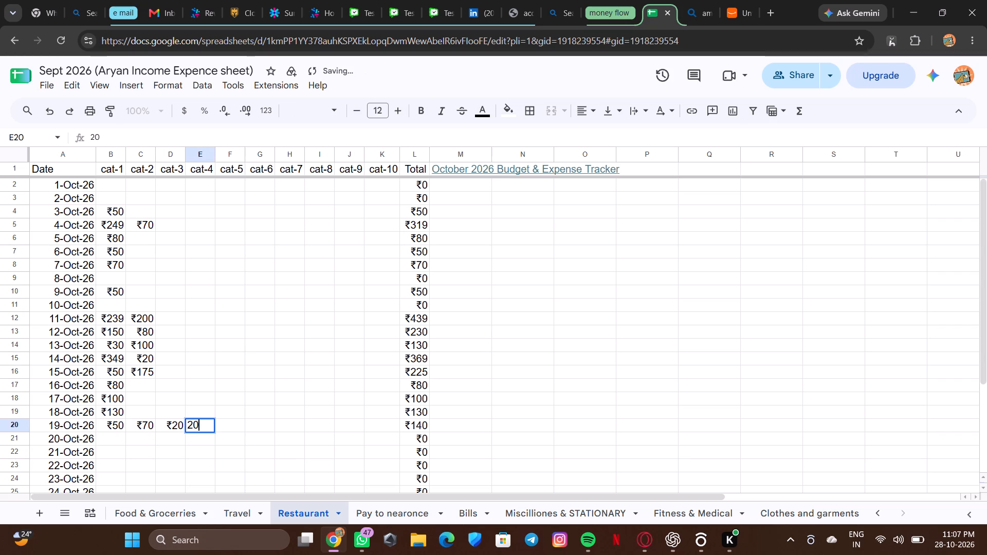
key("Right")
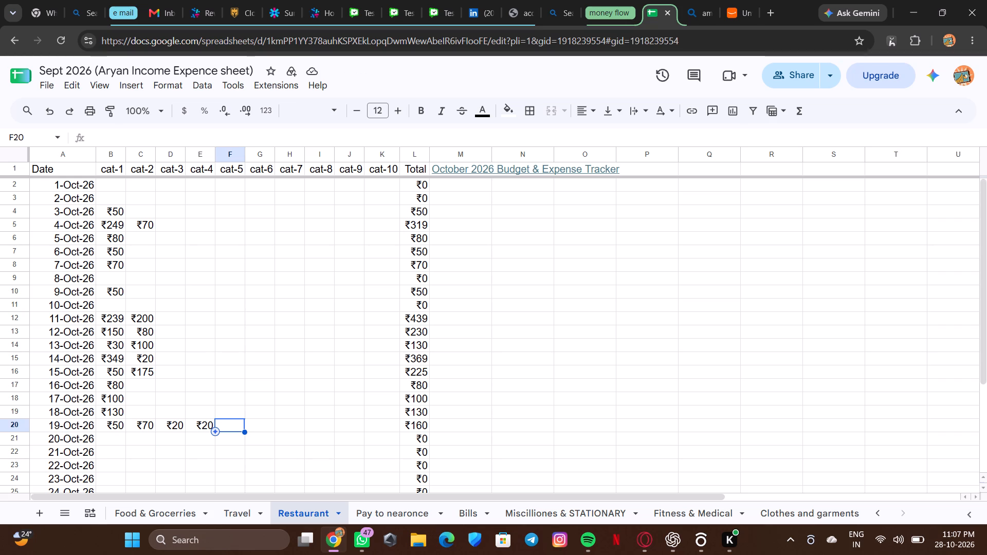
For 19-Oct-26 in the Restaurant sheet, enter 50, 70 and 150 under cat-5 through cat-7.
type("50")
key("Down")
key("Up")
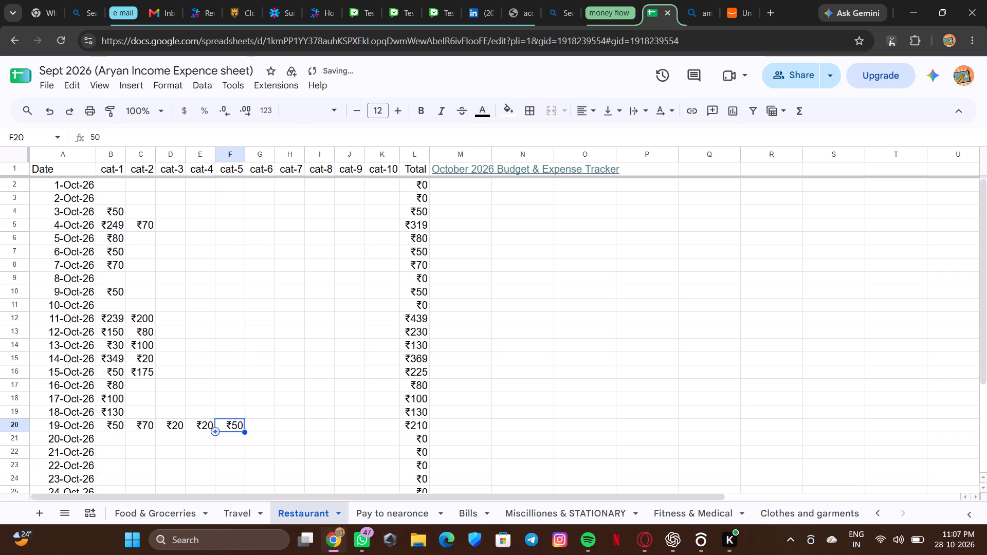
key("Right")
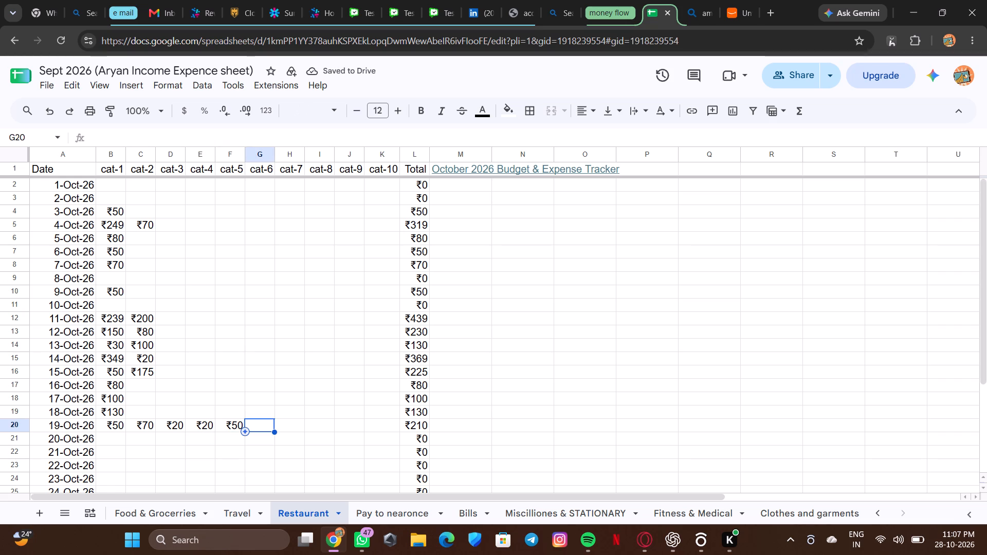
type("70")
key("Down")
key("Up")
key("Right")
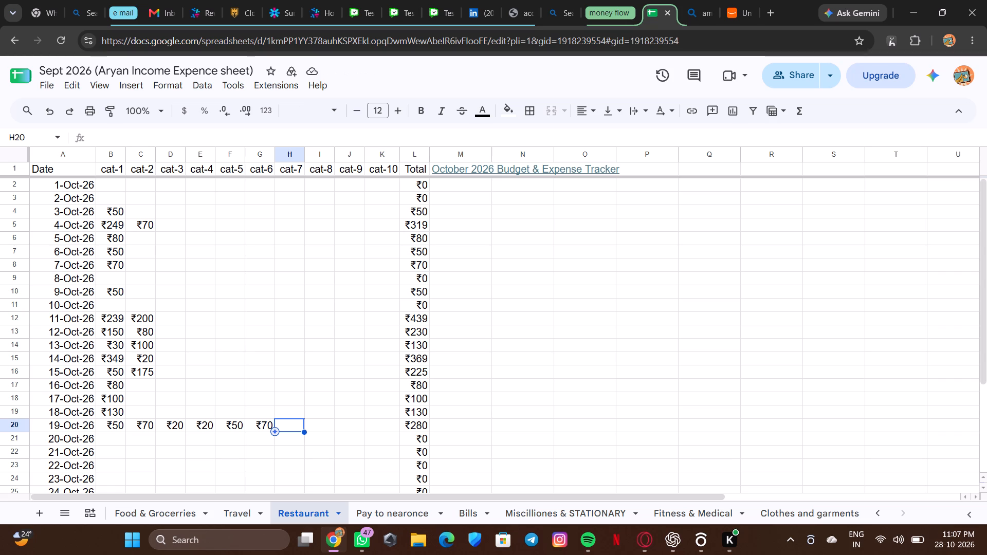
type("150")
key("Down")
key("Up")
key("Right")
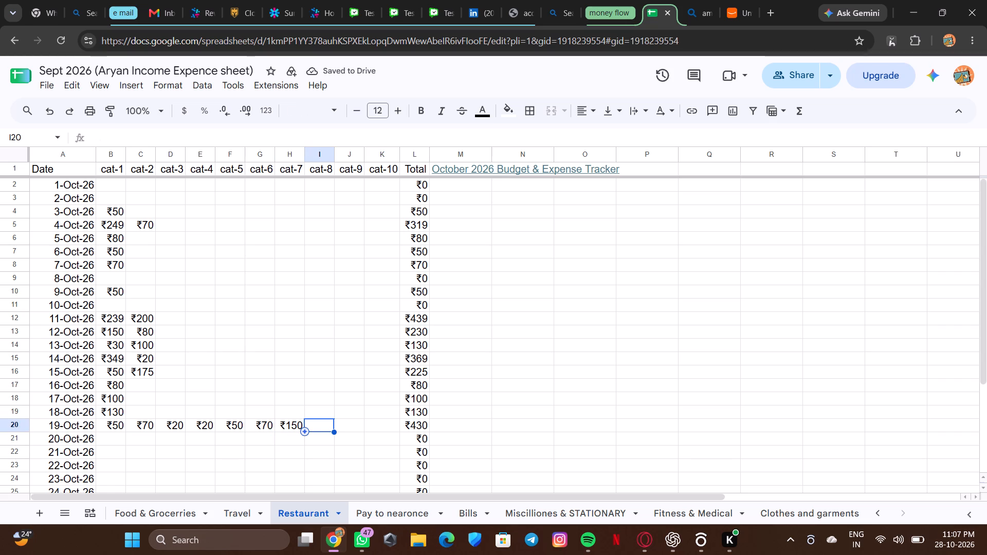
Clear the cat-7 entry for 19-Oct-26 in the Restaurant sheet.
key("Left")
key("Left")
key("Left")
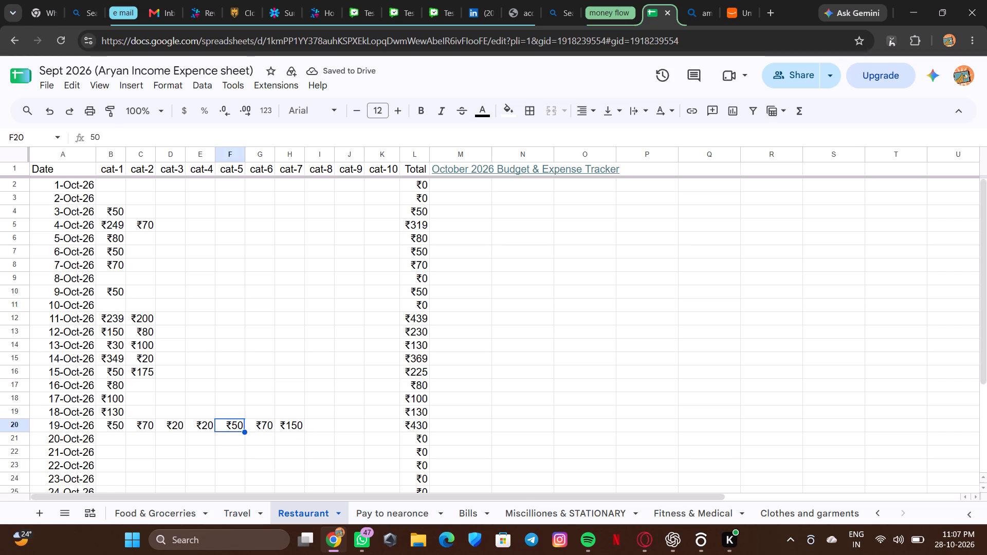
key("Left")
key("Left")
key("Left")
key("Left")
key("Down")
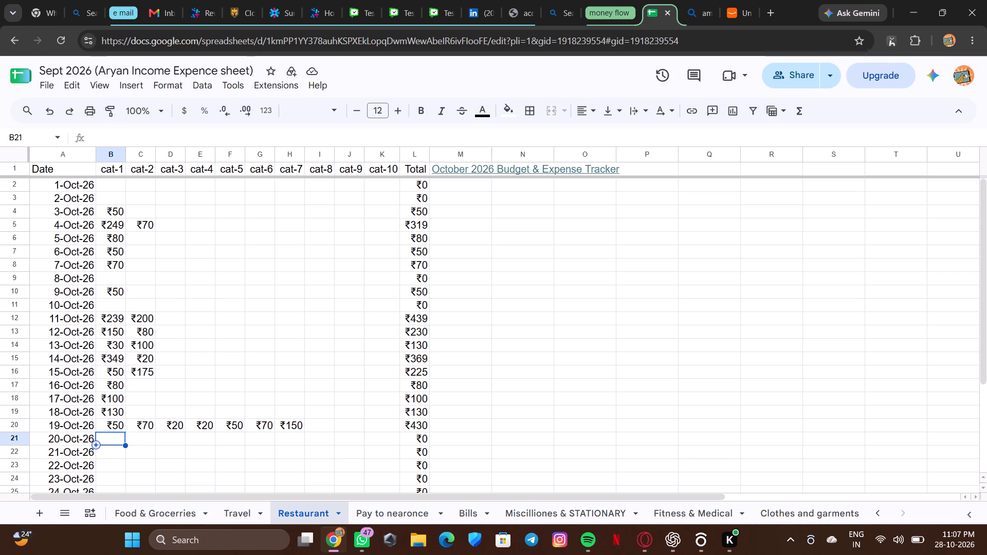
key("Right")
key("Right")
key("Right")
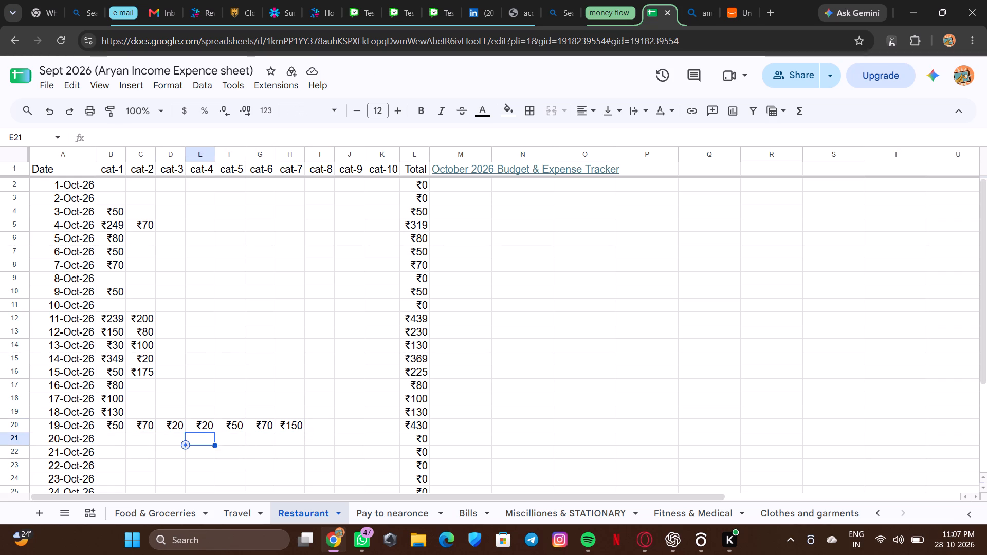
key("Right")
key("Right")
key("Right")
key("Up")
key("BackSpace")
key("Down")
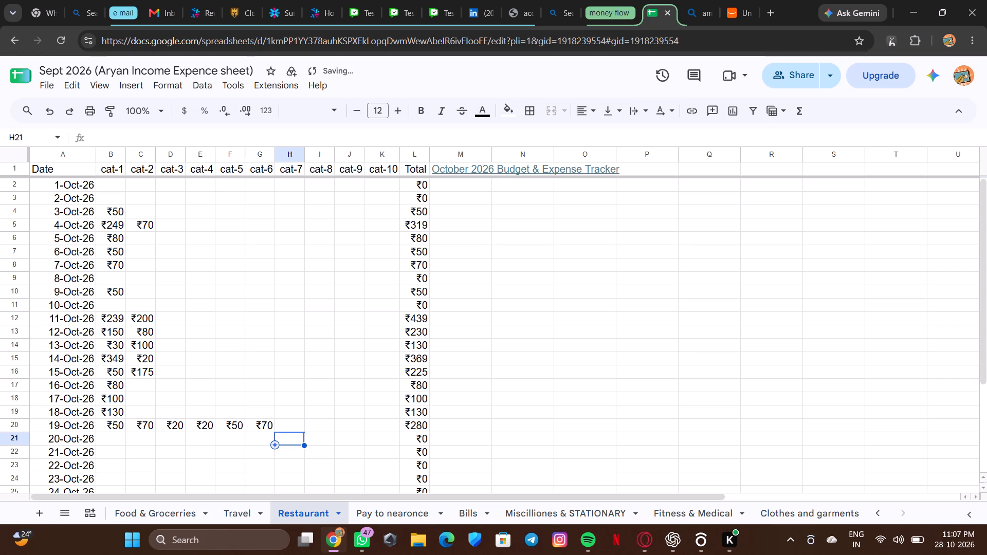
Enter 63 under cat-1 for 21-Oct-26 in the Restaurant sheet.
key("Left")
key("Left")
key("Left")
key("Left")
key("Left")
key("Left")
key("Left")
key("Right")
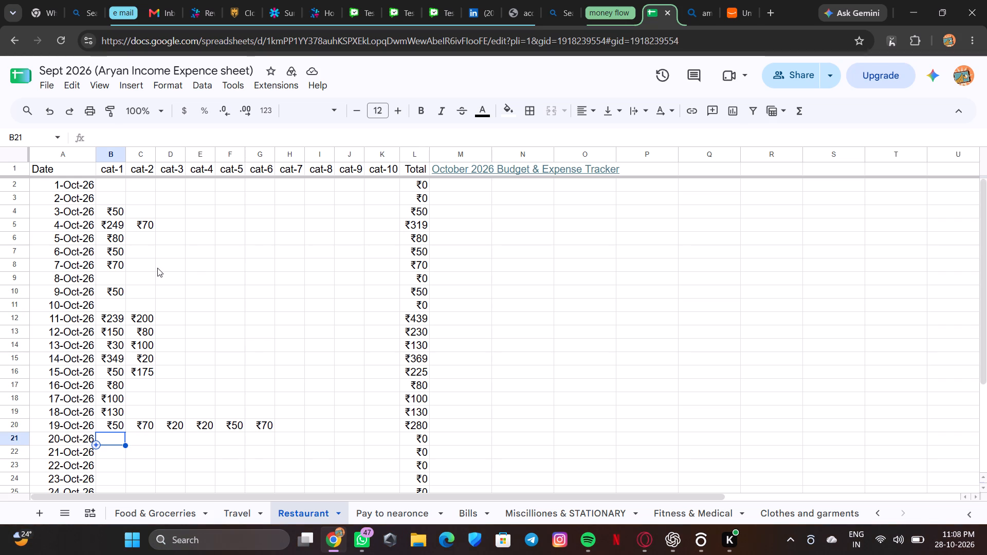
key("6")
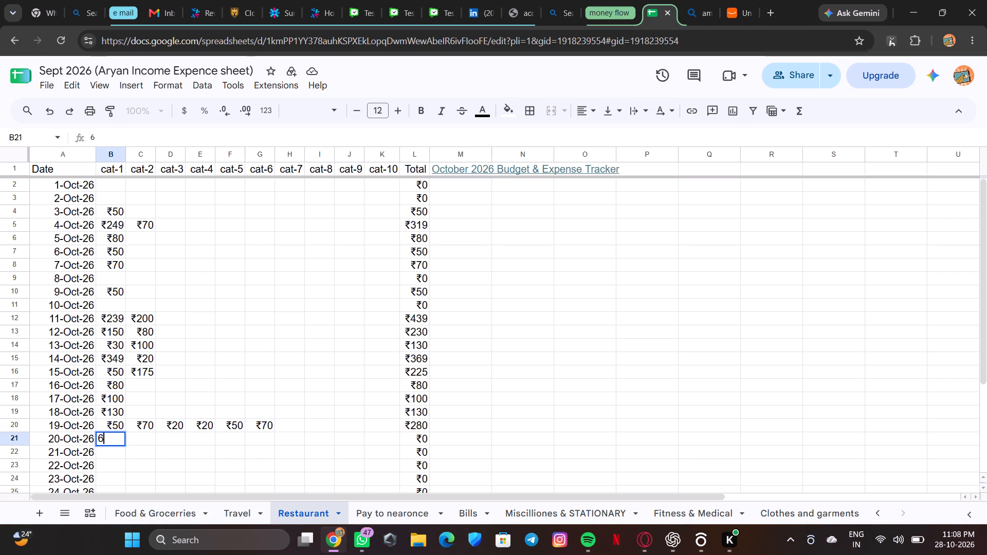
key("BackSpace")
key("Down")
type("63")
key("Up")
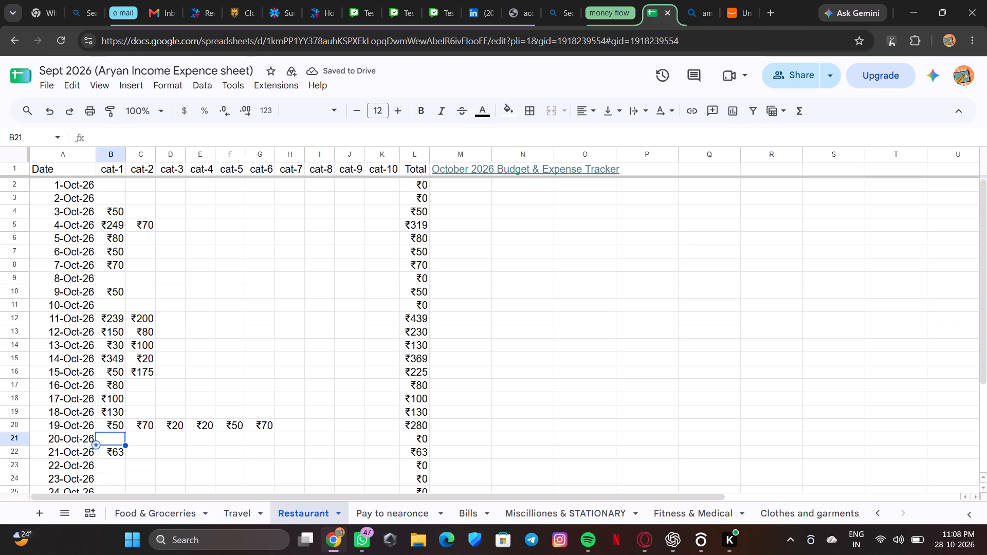
Enter 150 under cat-1 for 20-Oct-26 in the Restaurant sheet.
type("150")
key("Down")
key("Up")
key("Down")
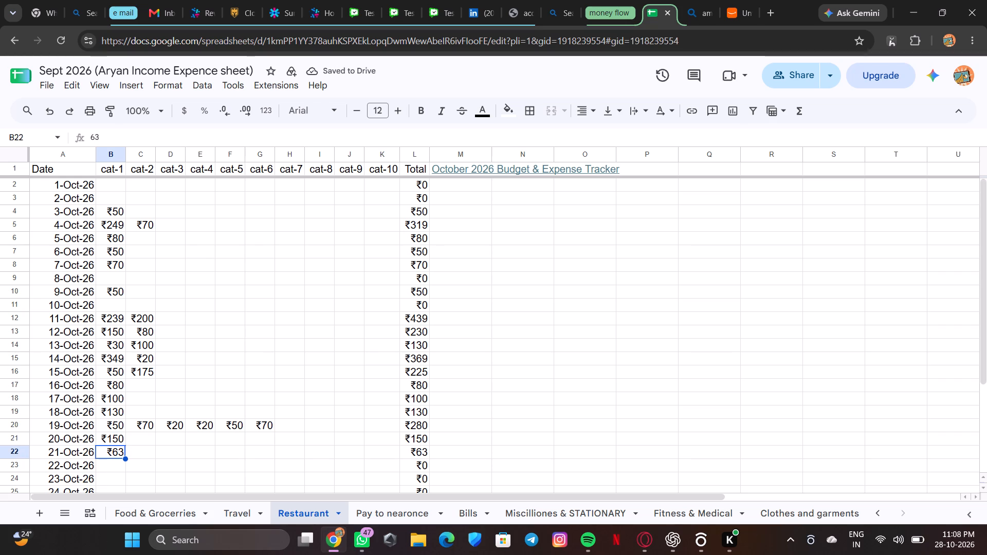
For 21-Oct-26 in the Restaurant sheet, set cat-1 to 40 and enter 23 under cat-2.
key("Right")
key("Left")
key("BackSpace")
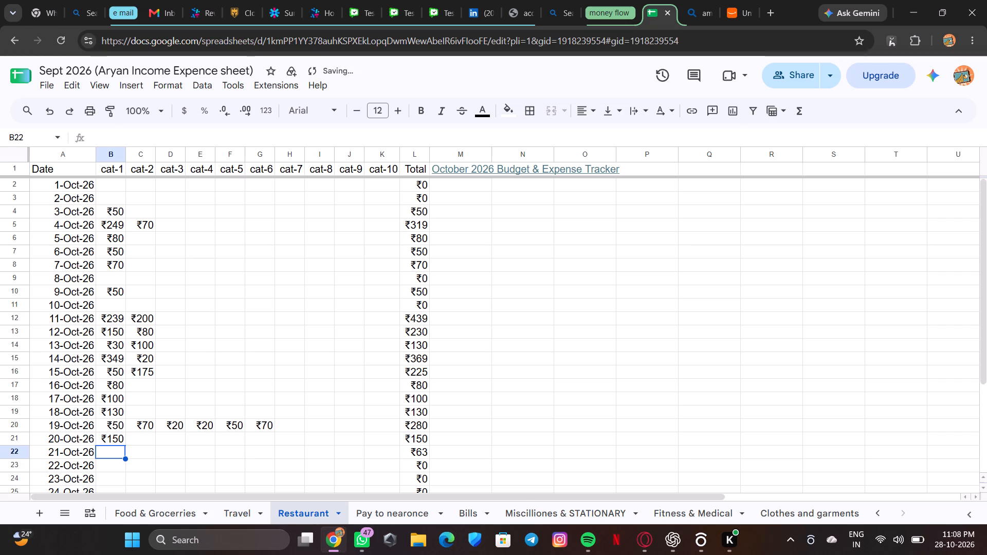
type("40")
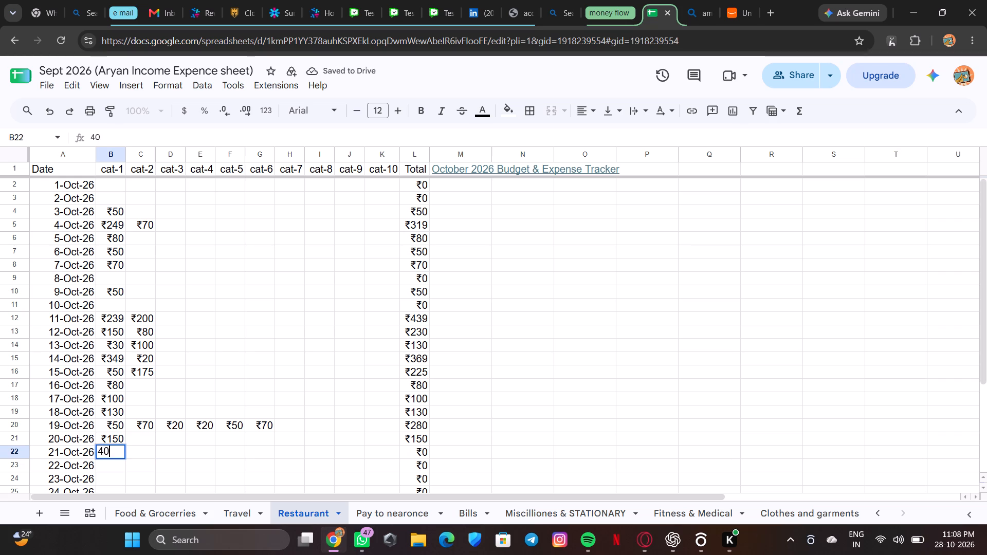
key("Down")
key("Up")
key("Right")
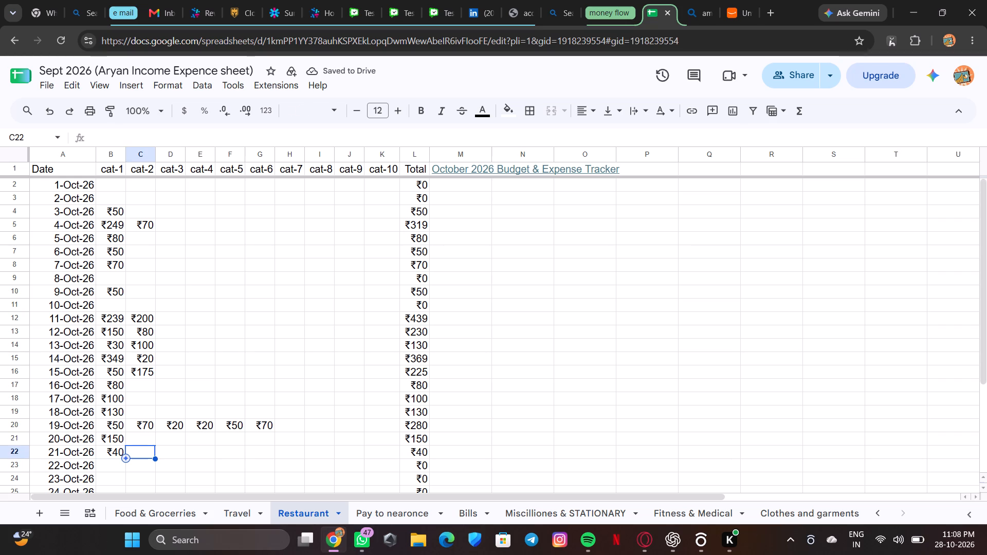
type("23")
key("Down")
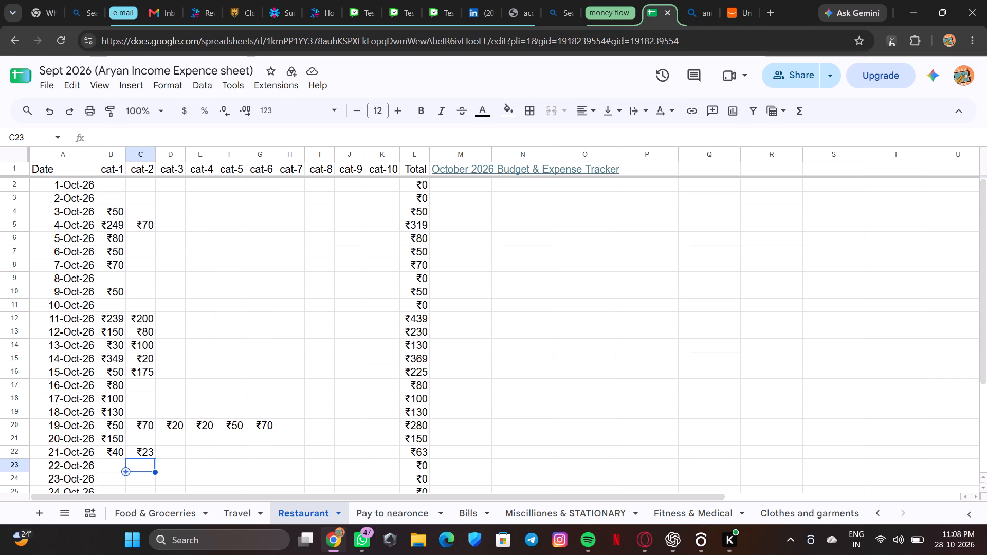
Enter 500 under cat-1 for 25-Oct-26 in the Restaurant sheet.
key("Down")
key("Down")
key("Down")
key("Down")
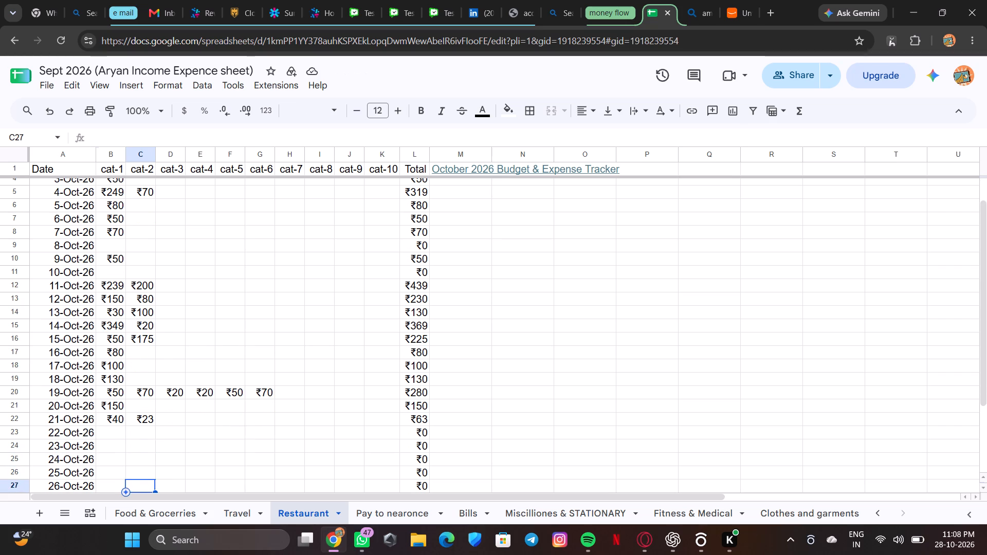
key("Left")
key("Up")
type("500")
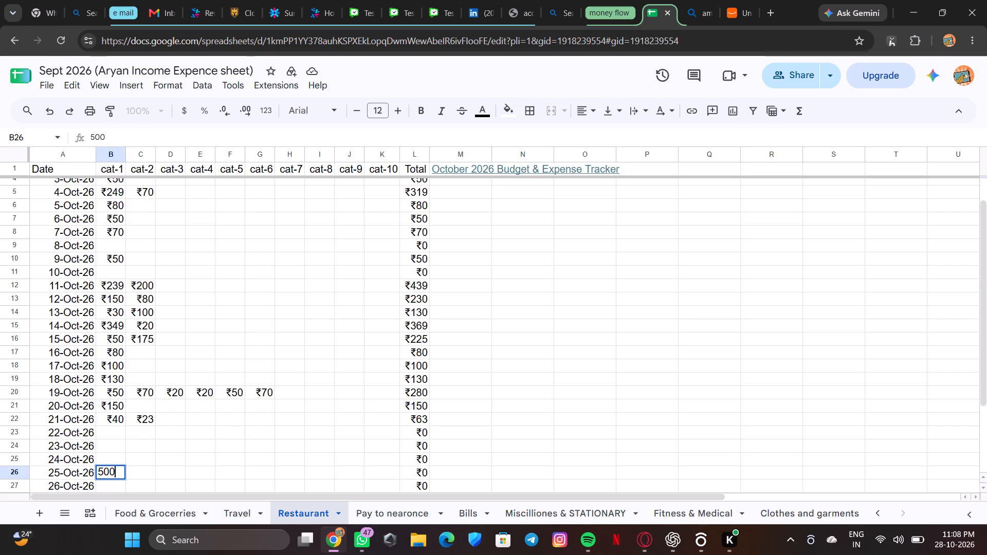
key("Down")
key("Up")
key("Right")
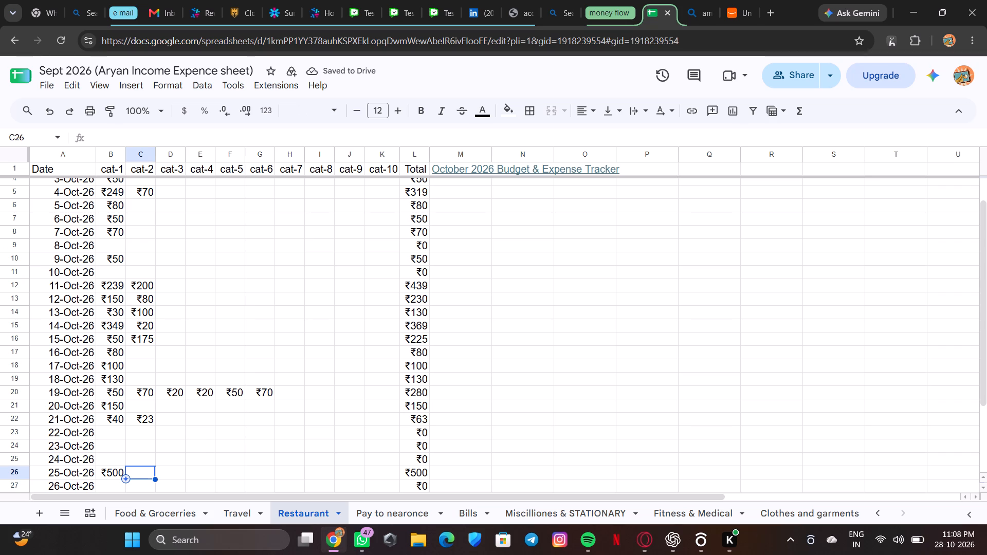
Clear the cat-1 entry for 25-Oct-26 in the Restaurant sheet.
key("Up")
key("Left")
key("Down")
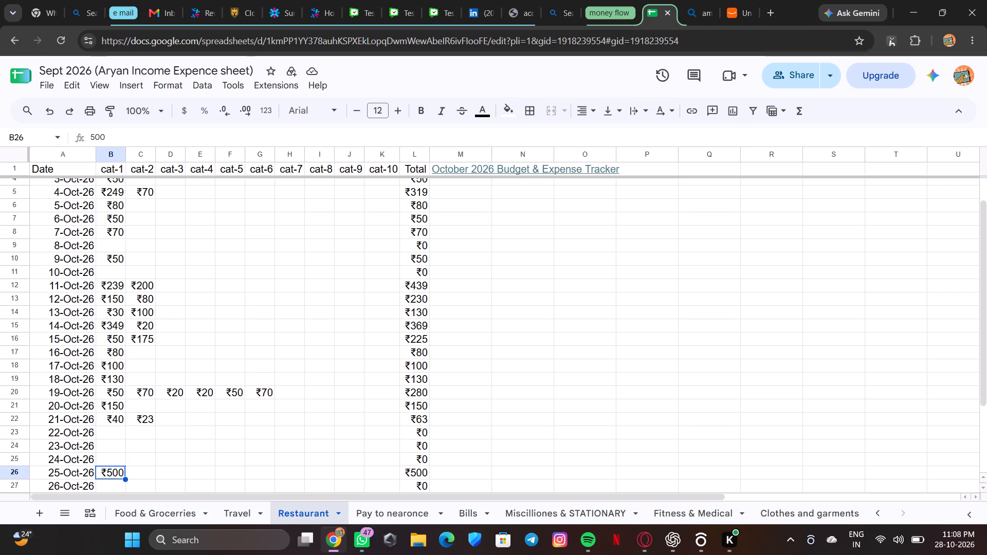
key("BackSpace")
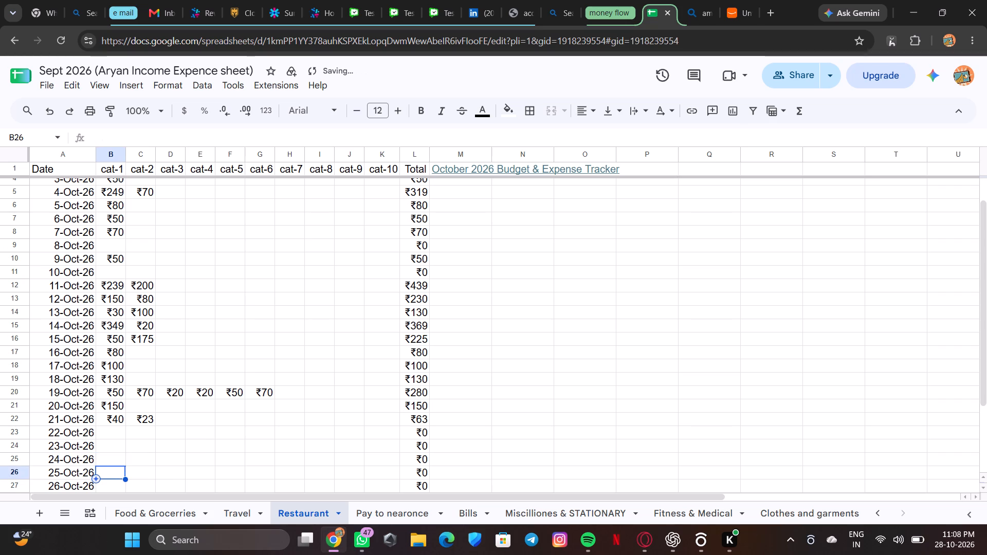